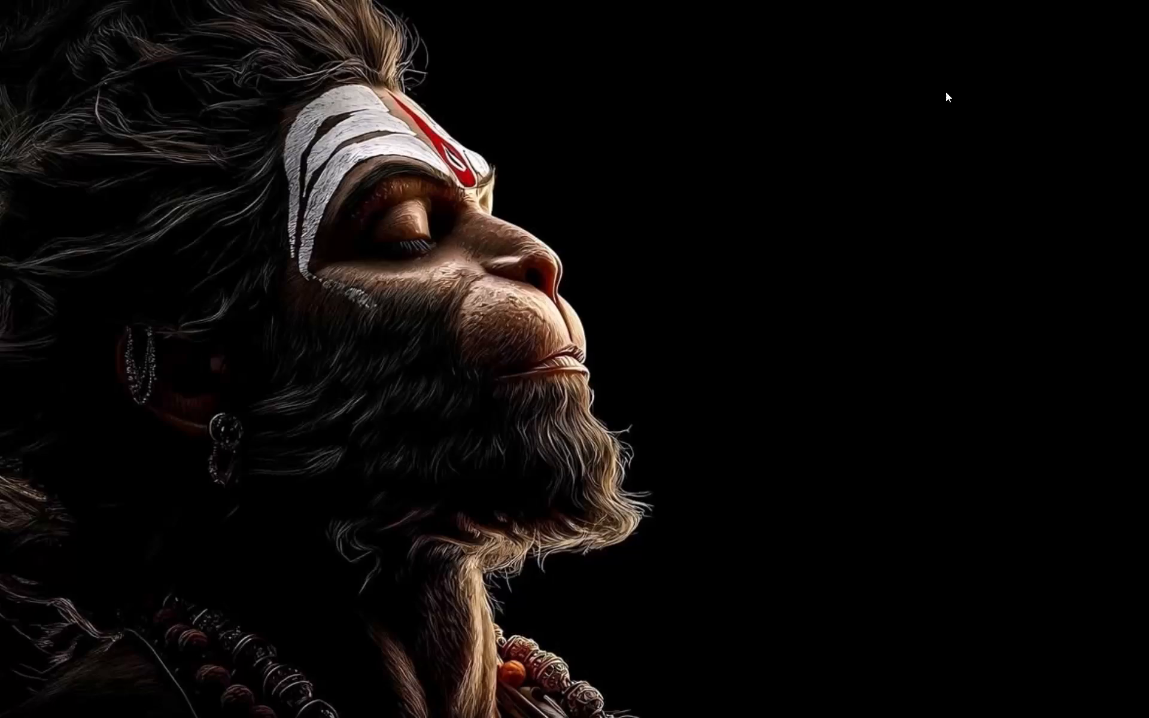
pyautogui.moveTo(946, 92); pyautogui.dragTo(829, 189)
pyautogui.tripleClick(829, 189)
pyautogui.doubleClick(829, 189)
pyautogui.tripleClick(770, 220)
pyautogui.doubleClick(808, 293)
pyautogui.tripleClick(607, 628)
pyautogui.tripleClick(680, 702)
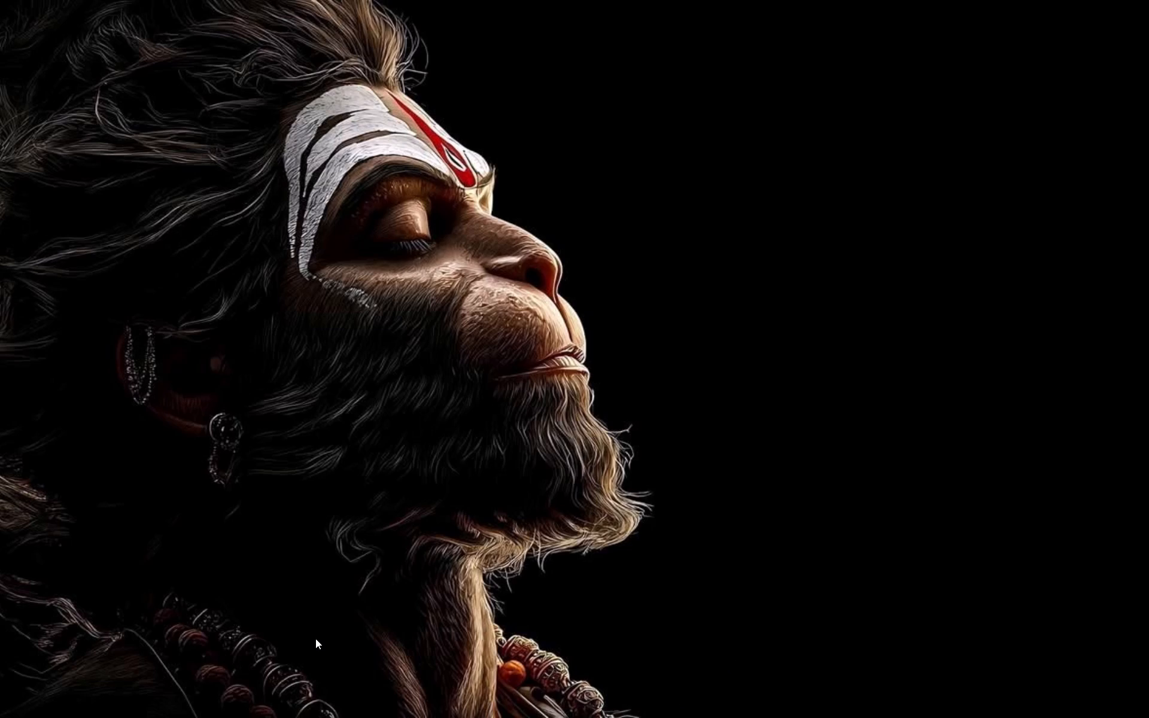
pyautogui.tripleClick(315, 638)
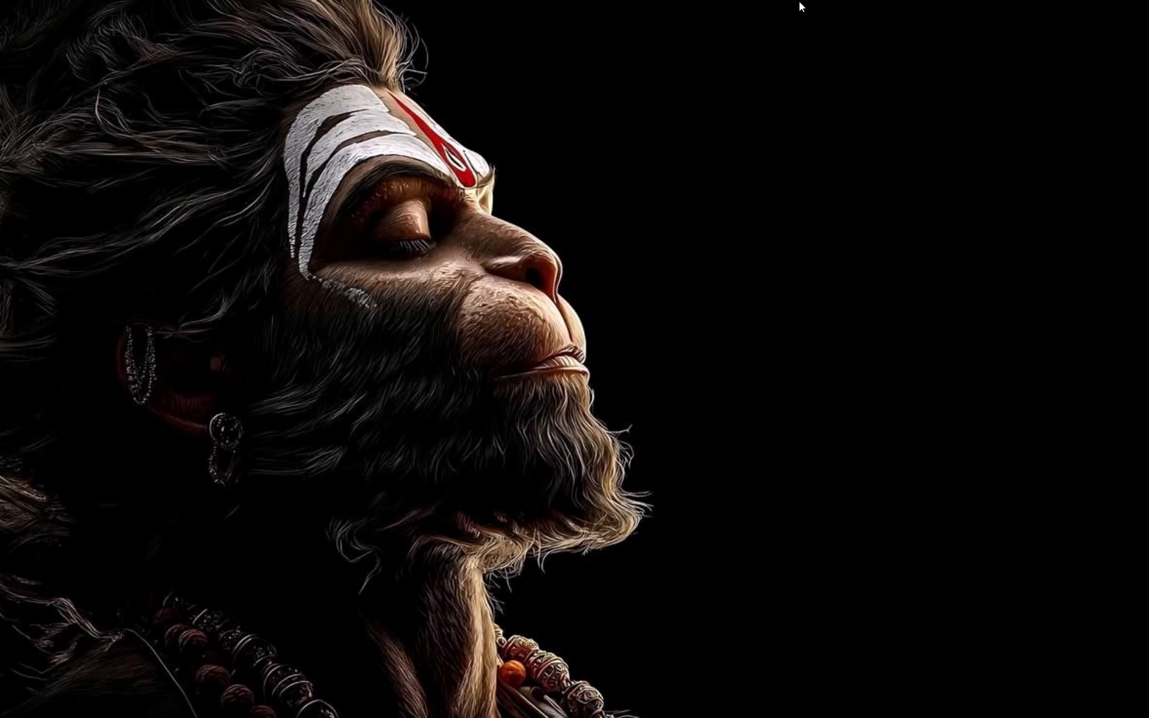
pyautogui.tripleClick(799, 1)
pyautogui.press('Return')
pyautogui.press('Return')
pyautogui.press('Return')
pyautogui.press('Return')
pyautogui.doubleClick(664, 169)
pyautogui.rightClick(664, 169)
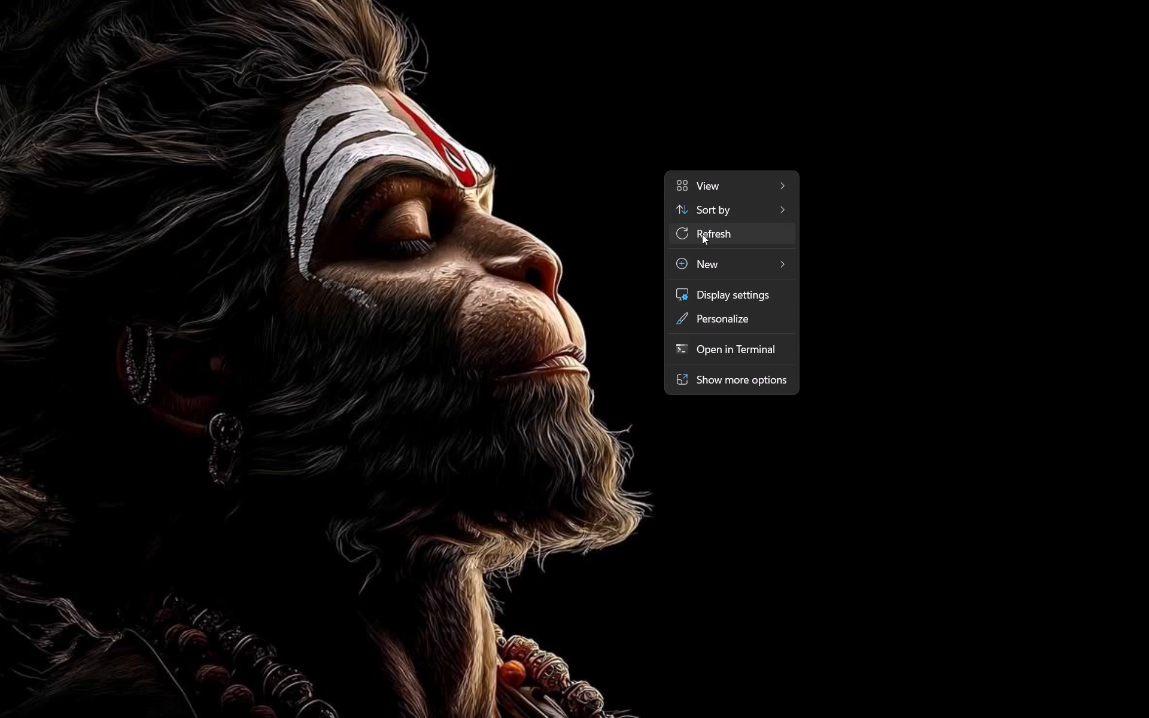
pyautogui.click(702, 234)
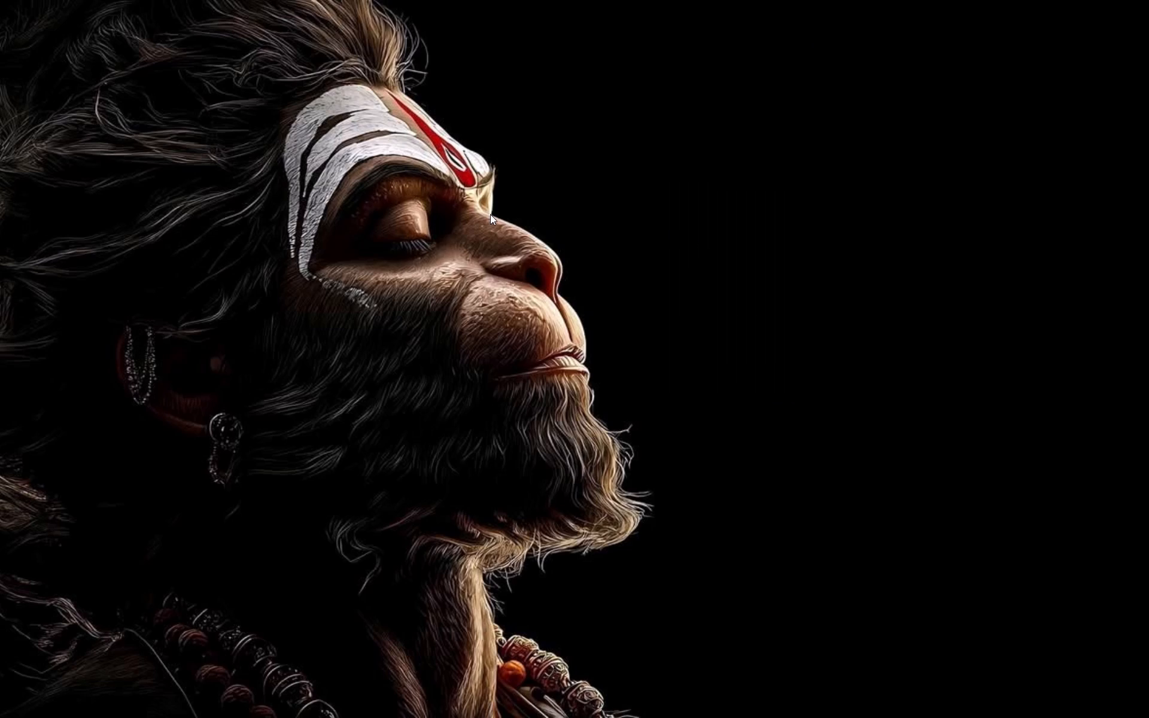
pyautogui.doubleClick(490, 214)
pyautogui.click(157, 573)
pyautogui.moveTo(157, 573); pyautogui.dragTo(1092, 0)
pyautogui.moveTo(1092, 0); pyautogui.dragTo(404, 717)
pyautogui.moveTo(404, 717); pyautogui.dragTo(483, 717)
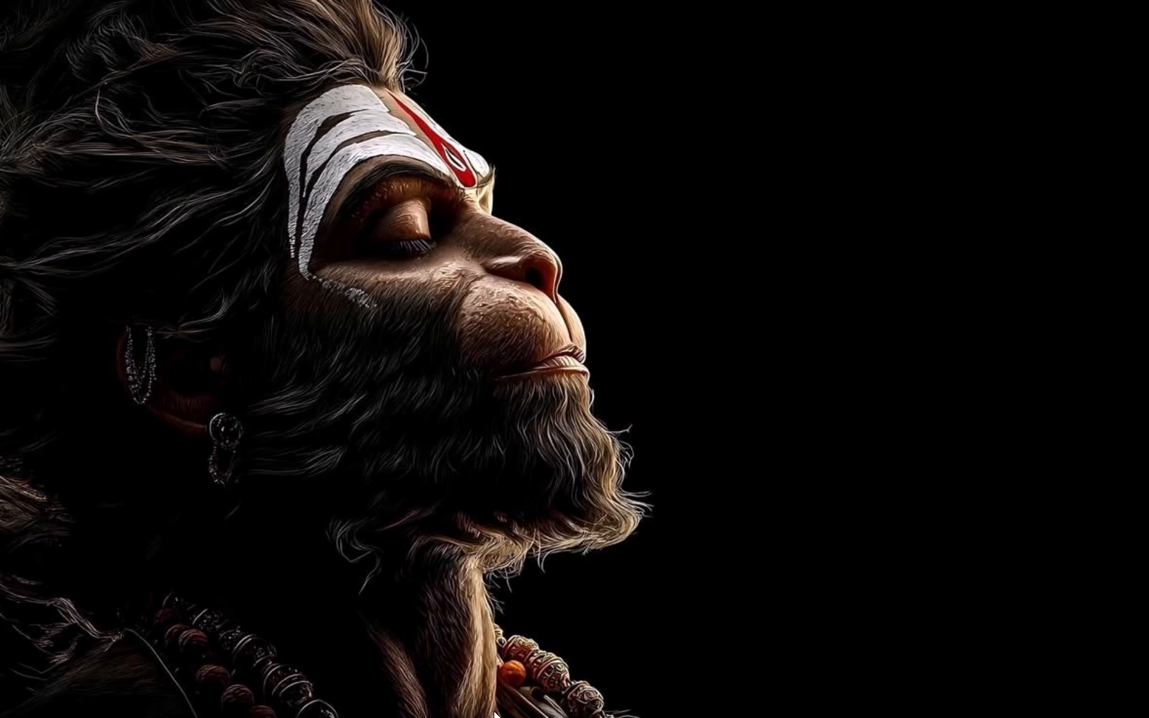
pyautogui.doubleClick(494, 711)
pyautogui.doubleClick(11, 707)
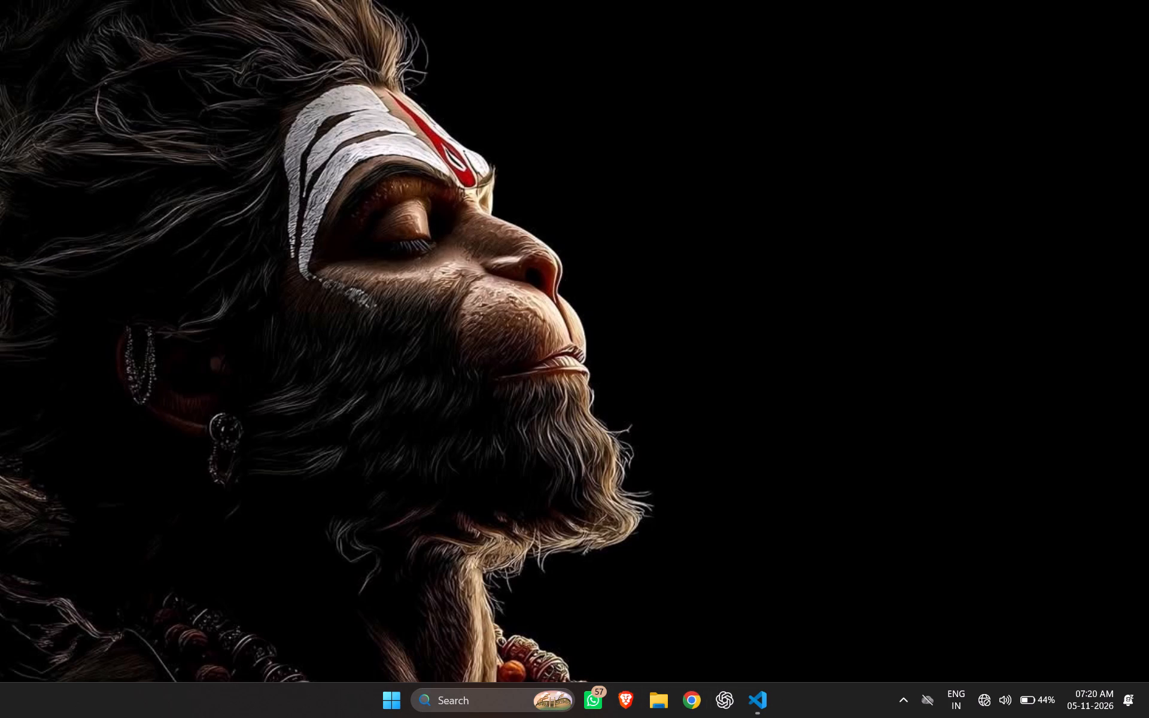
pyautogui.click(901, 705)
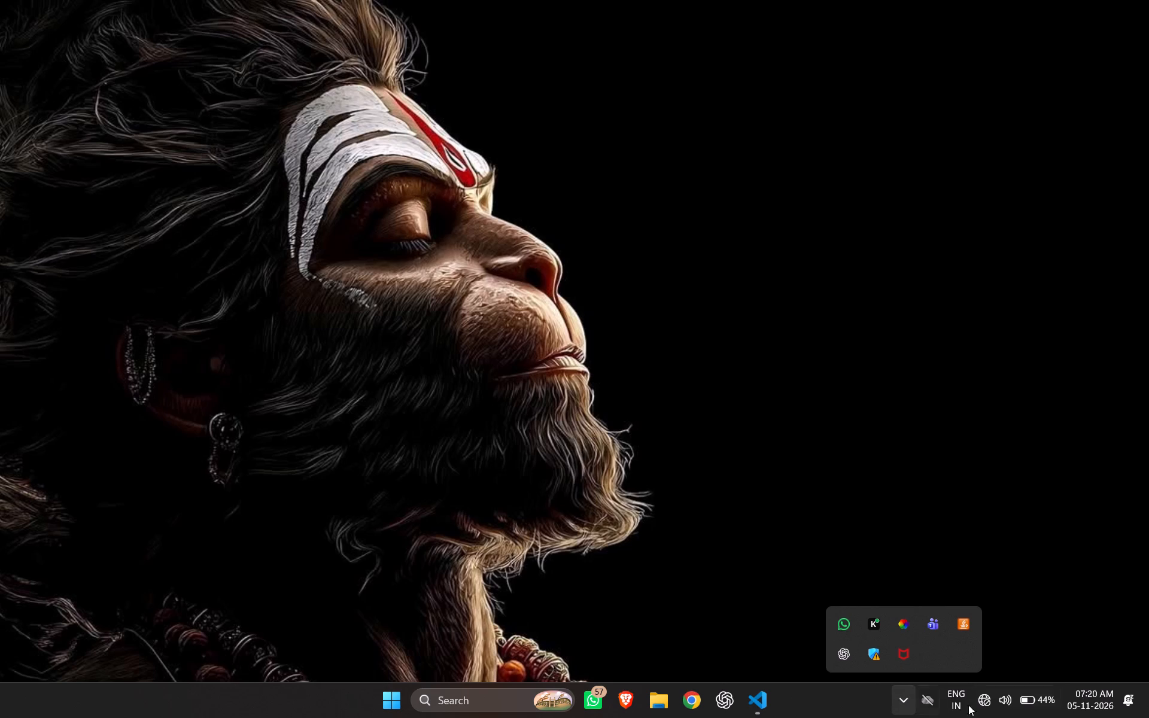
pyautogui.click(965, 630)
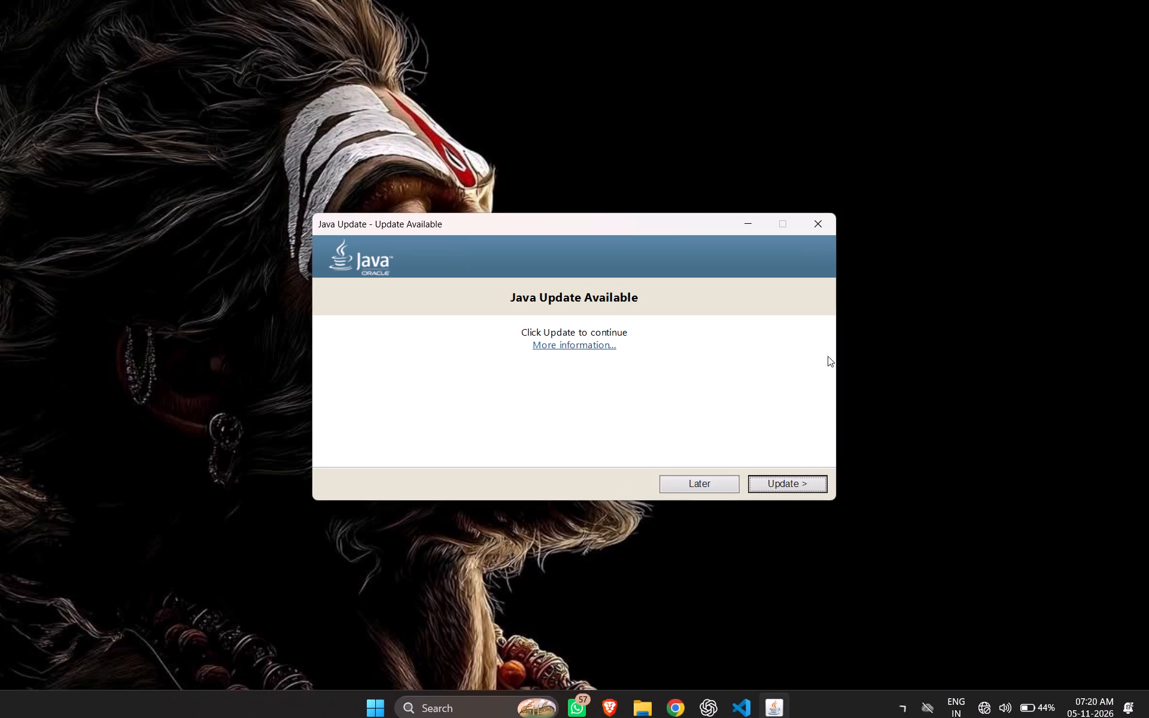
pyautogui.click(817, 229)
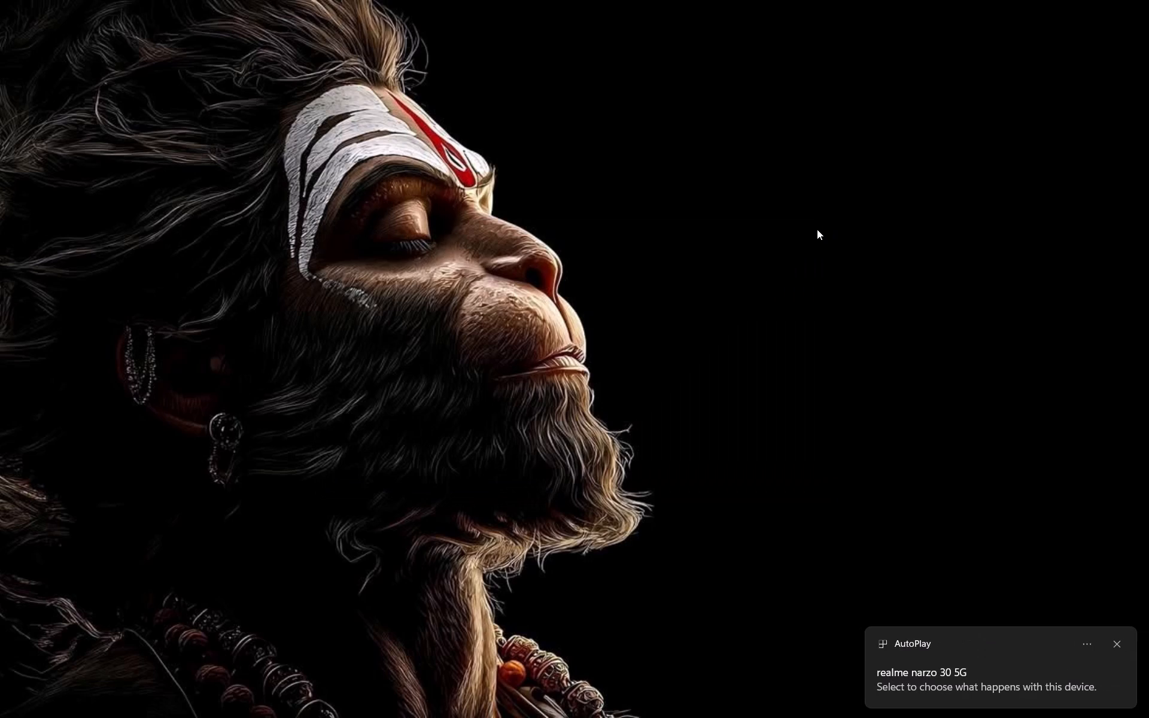
# Open the connected realme narzo 30 5G in File Explorer to view its files and go into its SD card.
pyautogui.doubleClick(911, 677)
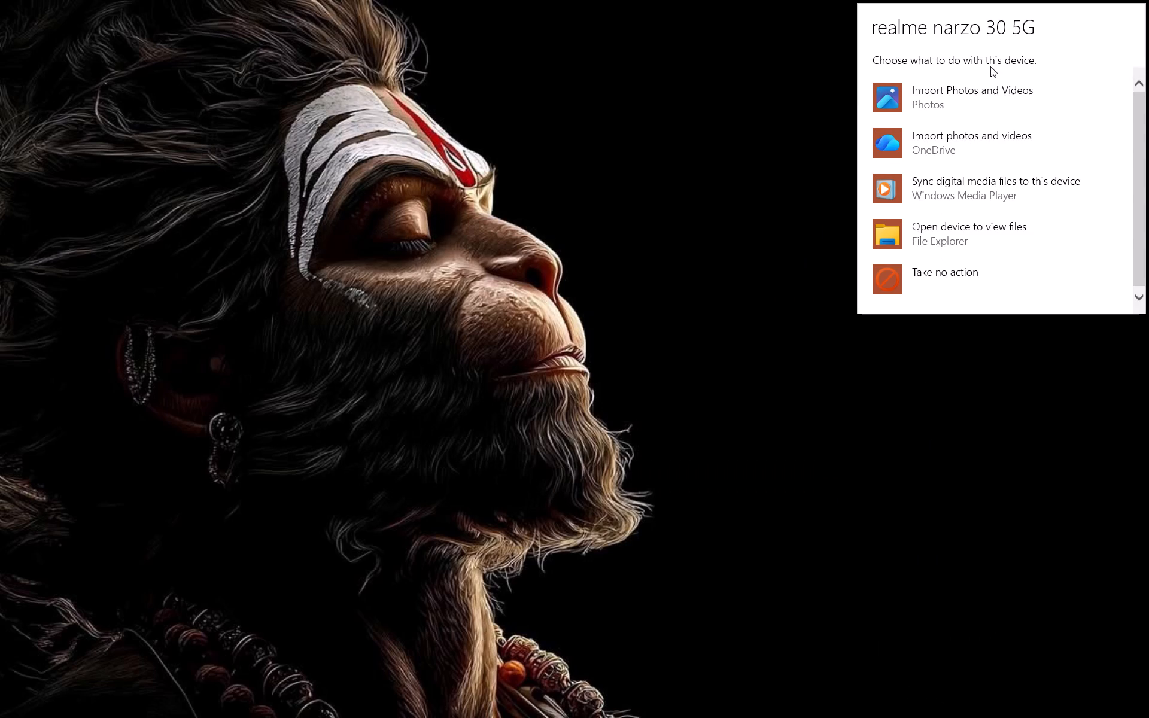
pyautogui.doubleClick(975, 224)
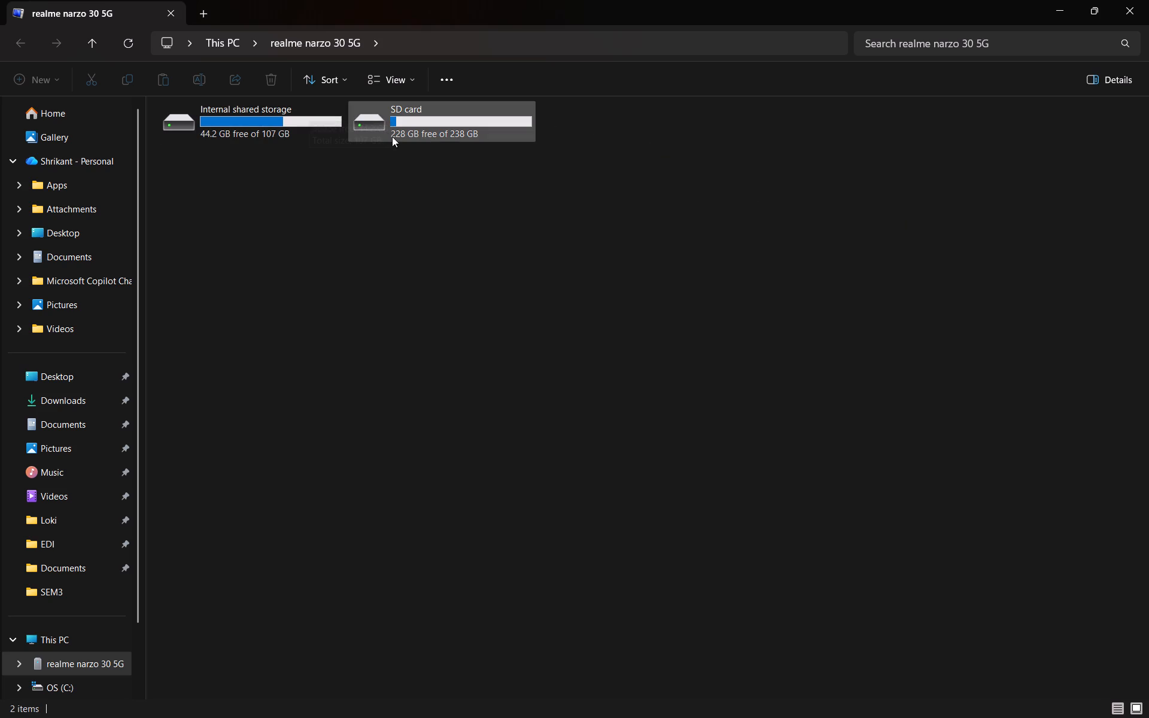
pyautogui.doubleClick(461, 131)
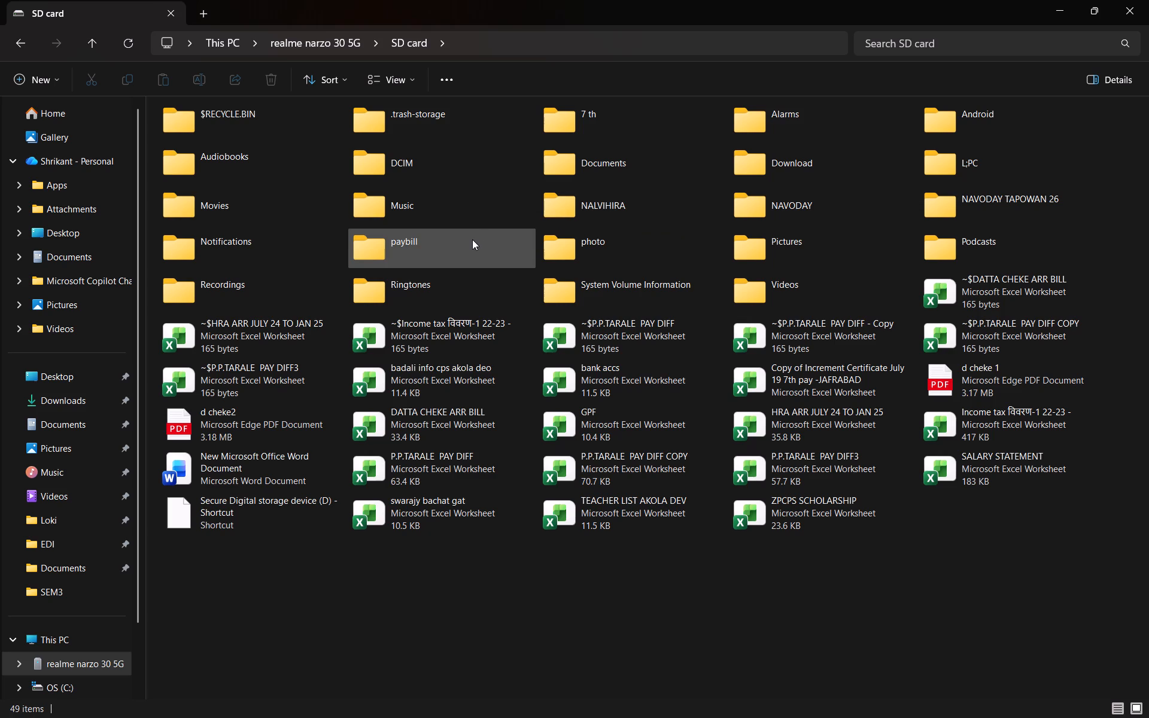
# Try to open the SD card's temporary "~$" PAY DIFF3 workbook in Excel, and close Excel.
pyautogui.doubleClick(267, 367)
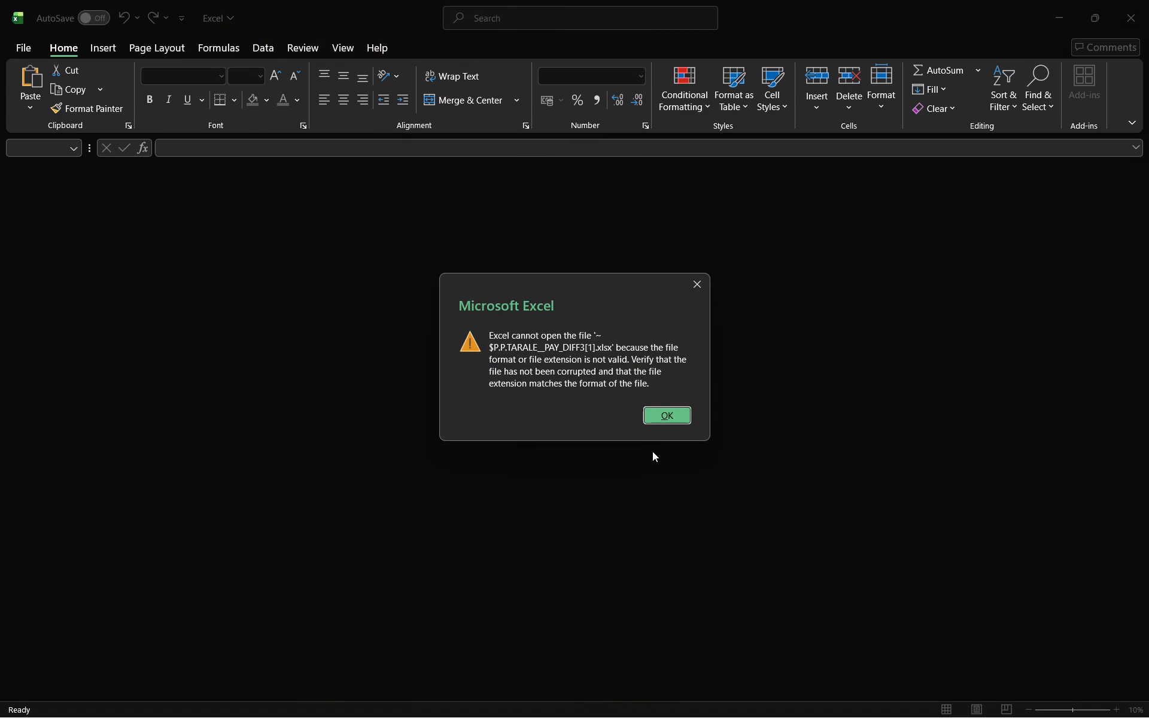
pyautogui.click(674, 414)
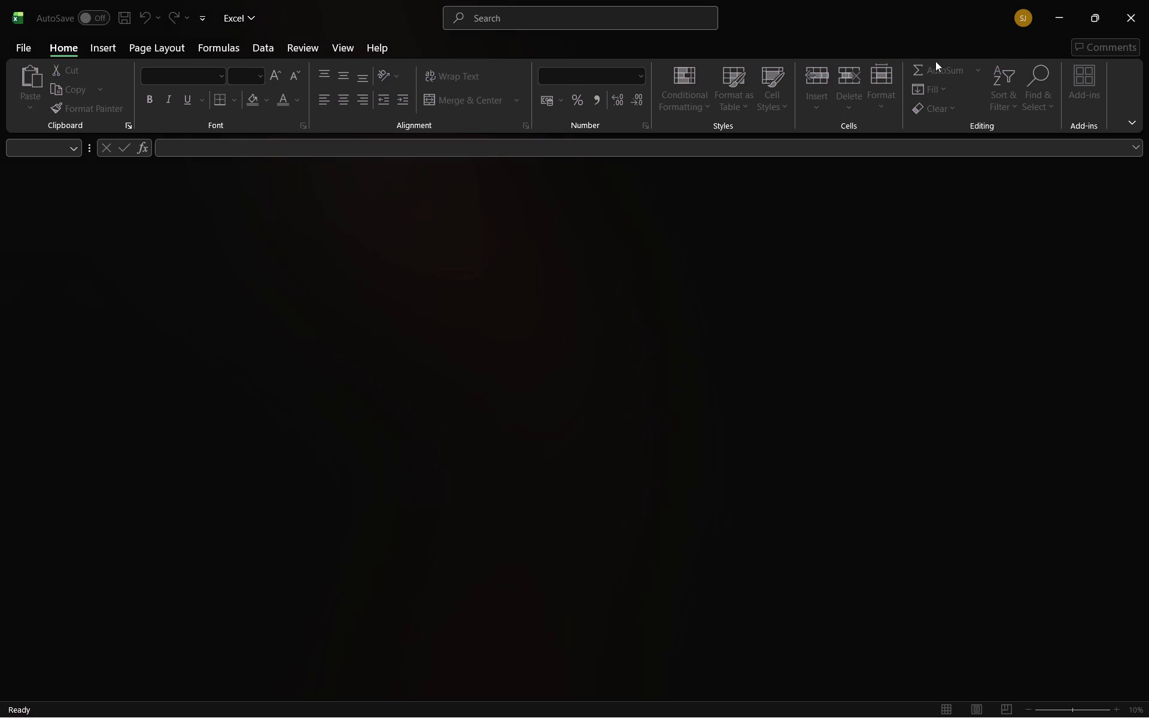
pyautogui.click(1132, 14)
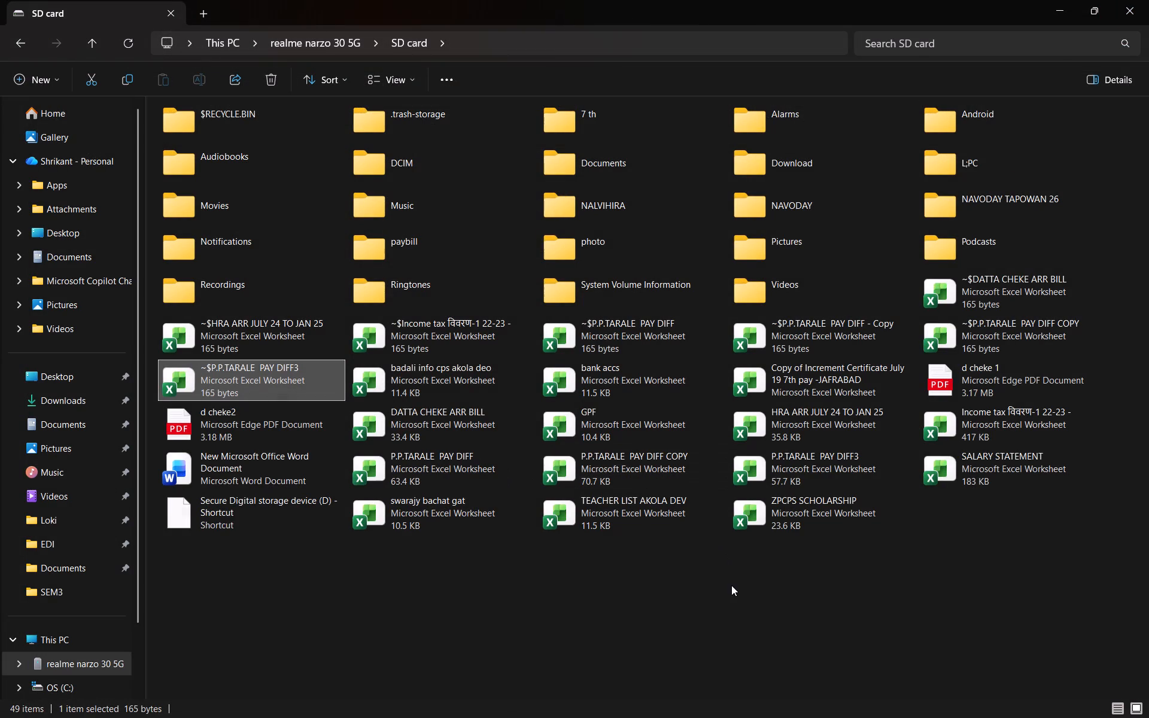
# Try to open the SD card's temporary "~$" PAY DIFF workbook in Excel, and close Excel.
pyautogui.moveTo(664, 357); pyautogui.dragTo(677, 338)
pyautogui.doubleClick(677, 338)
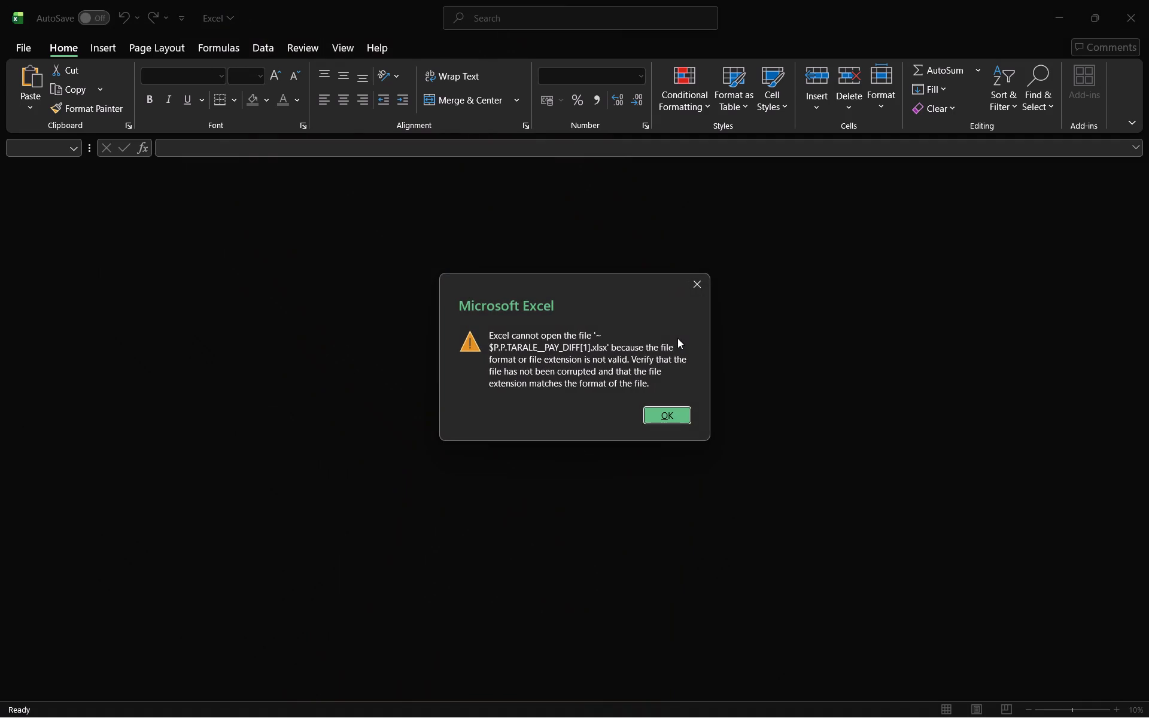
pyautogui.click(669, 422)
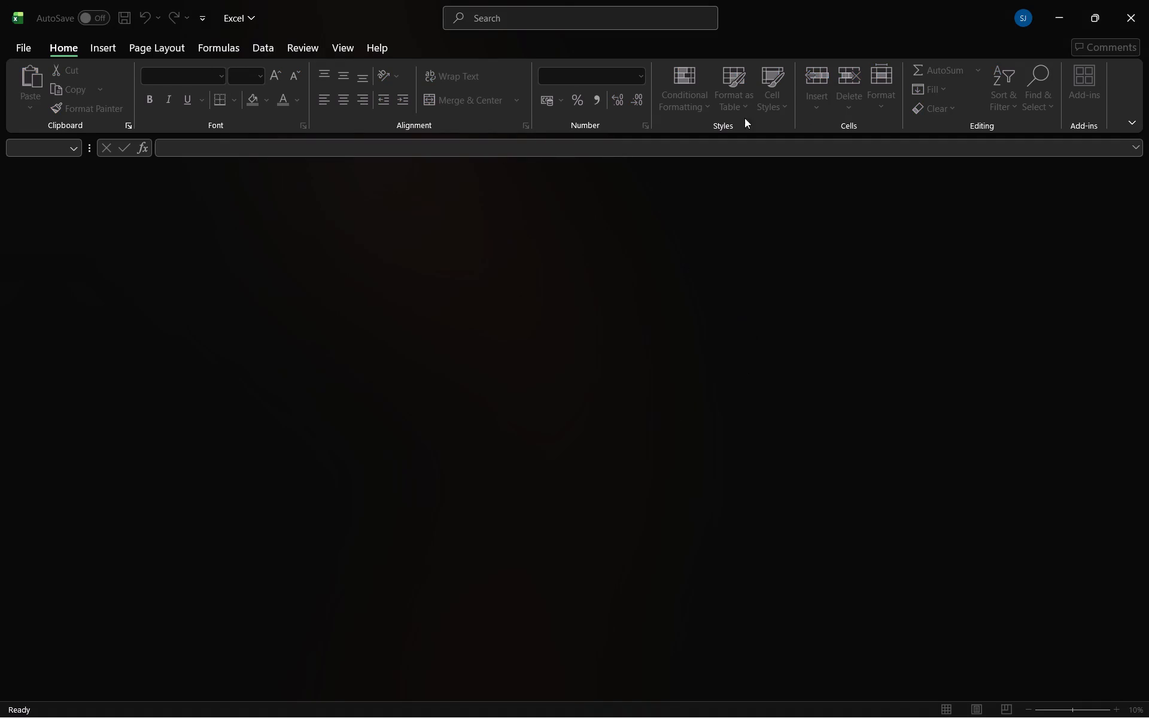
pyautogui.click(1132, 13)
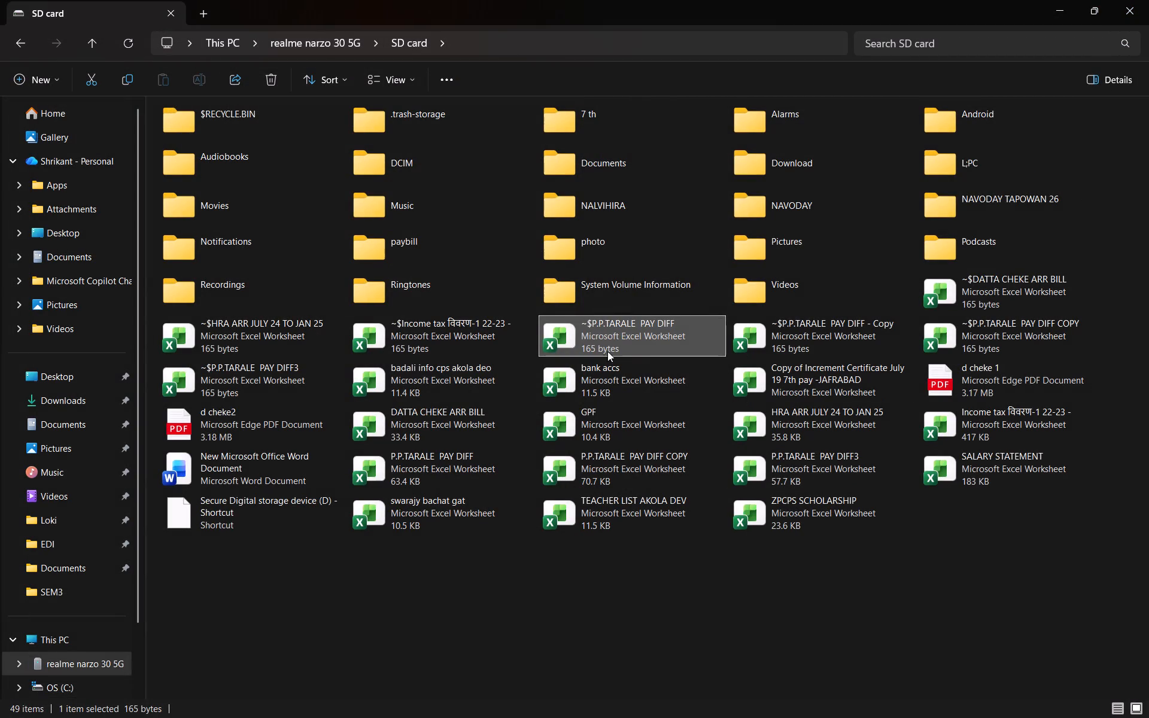
# Open the oct -26 workbook from the SD card's paybill/2026 folder, view its BILL sheet, and close it.
pyautogui.doubleClick(458, 252)
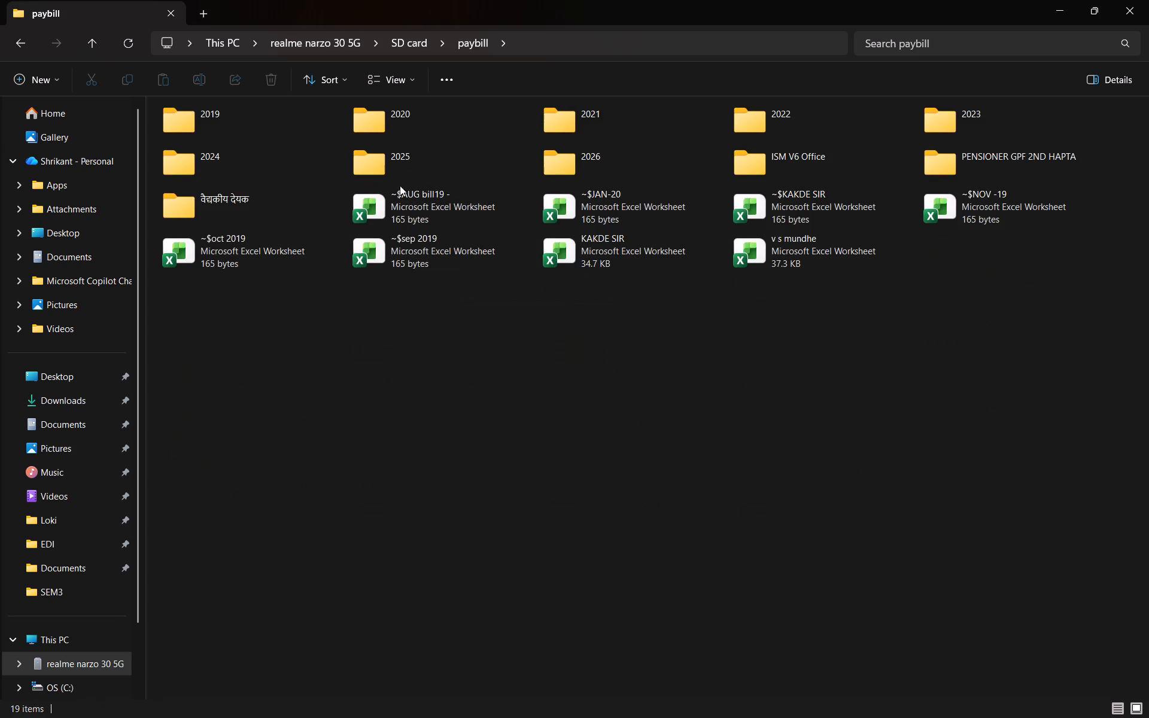
pyautogui.doubleClick(567, 163)
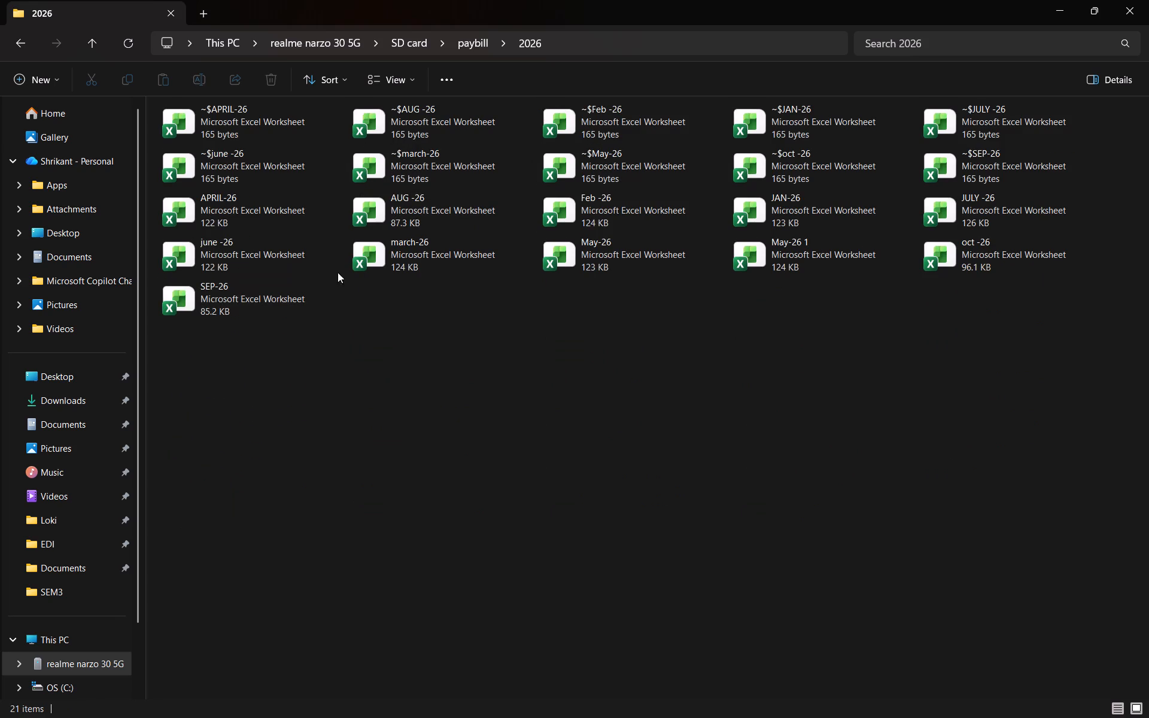
pyautogui.doubleClick(960, 264)
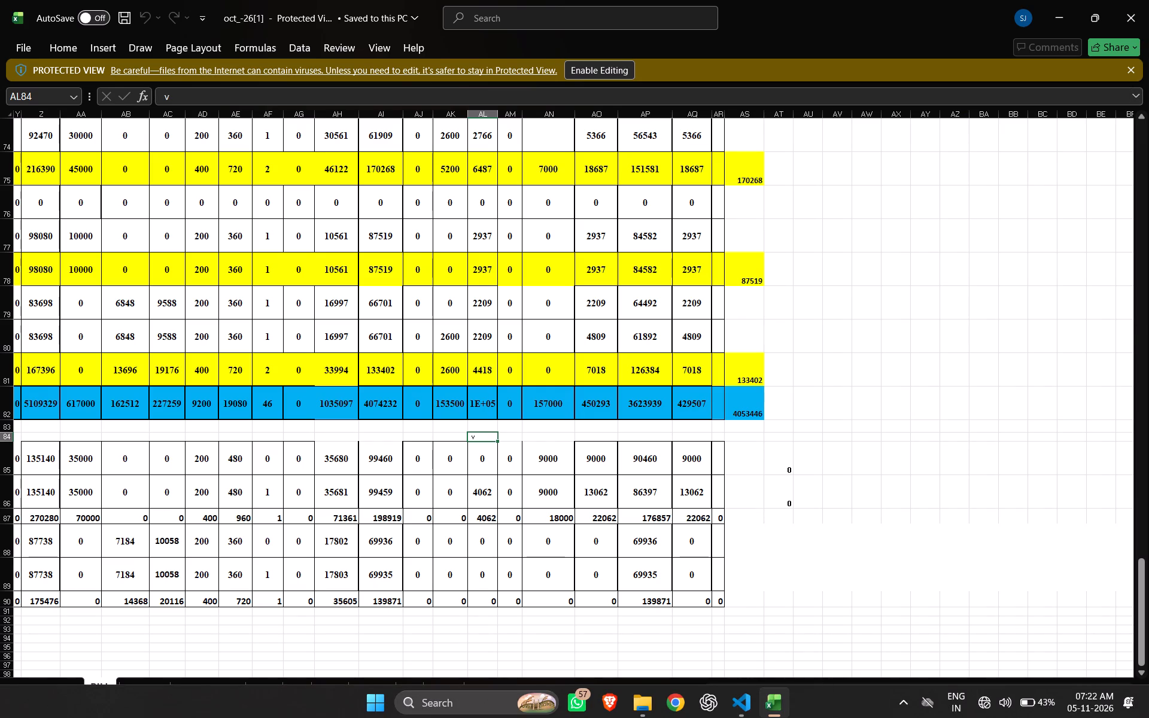
pyautogui.doubleClick(785, 689)
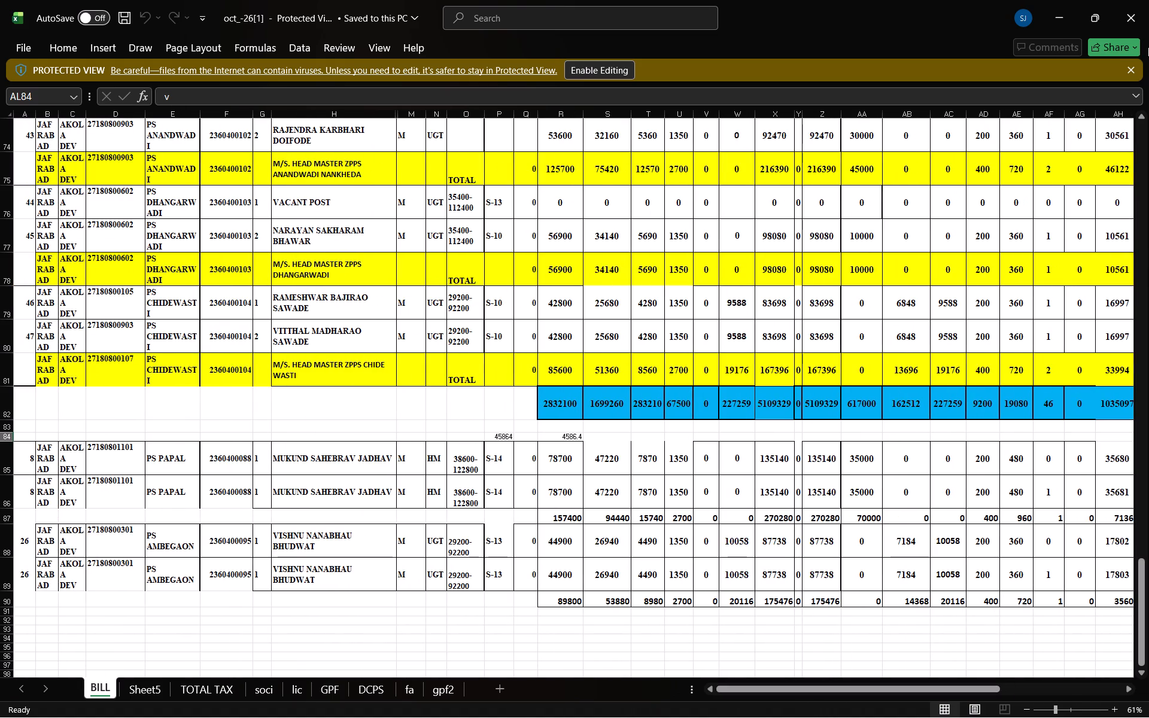
pyautogui.click(1138, 27)
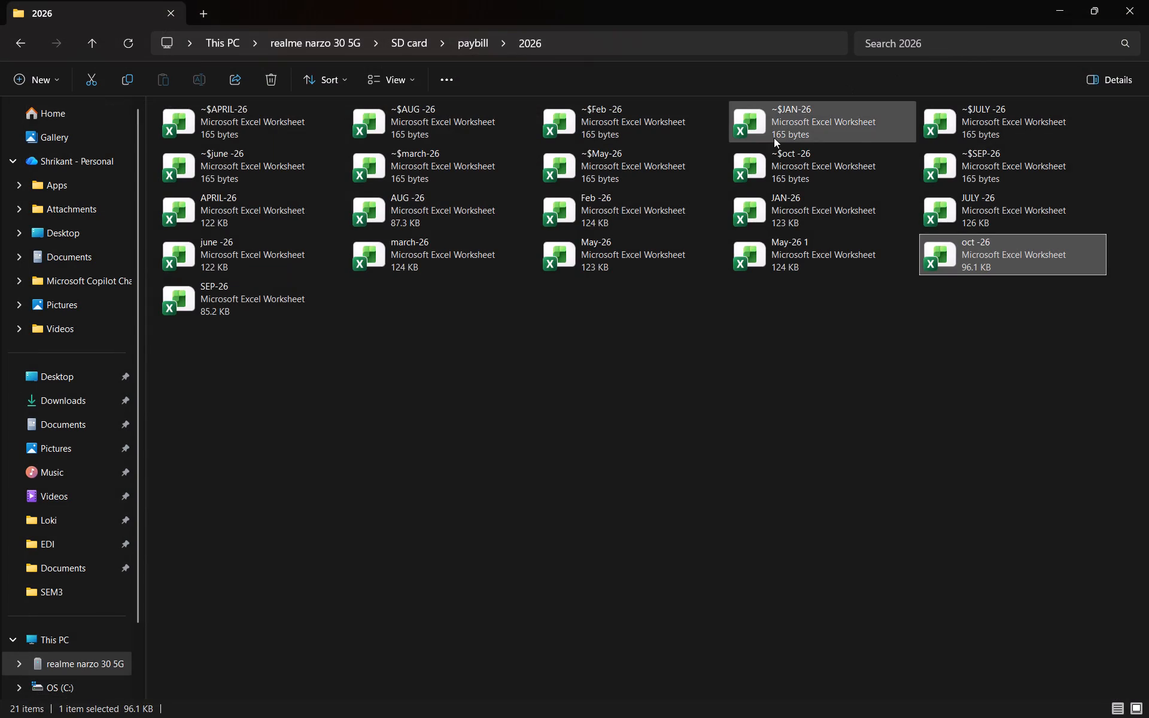
# Return to the SD card's top level, try to open its temporary "~$" PAY DIFF COPY workbook in Excel, and close Excel.
pyautogui.click(25, 51)
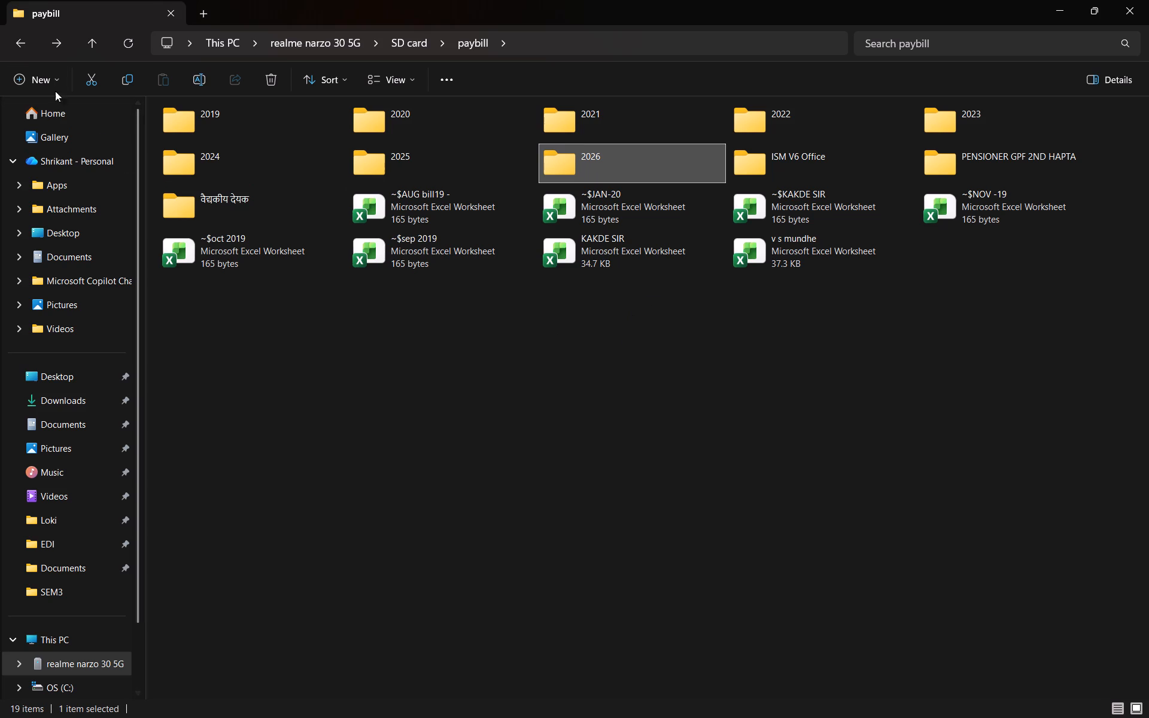
pyautogui.click(25, 48)
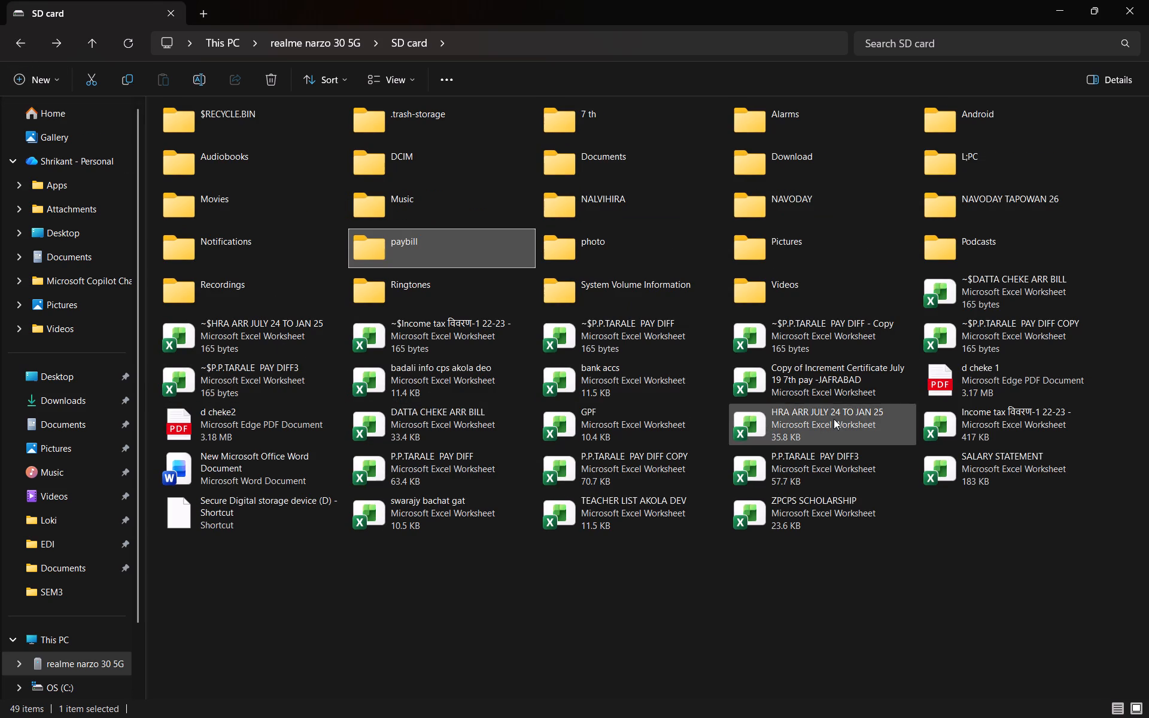
pyautogui.tripleClick(981, 344)
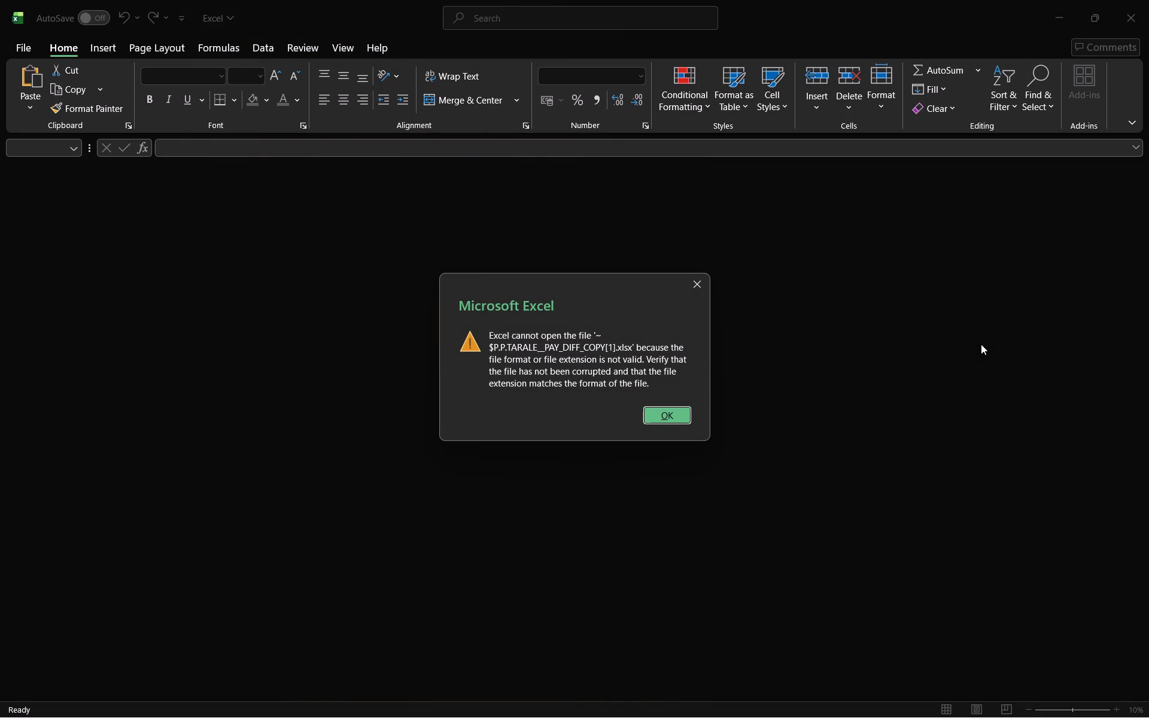
pyautogui.click(679, 416)
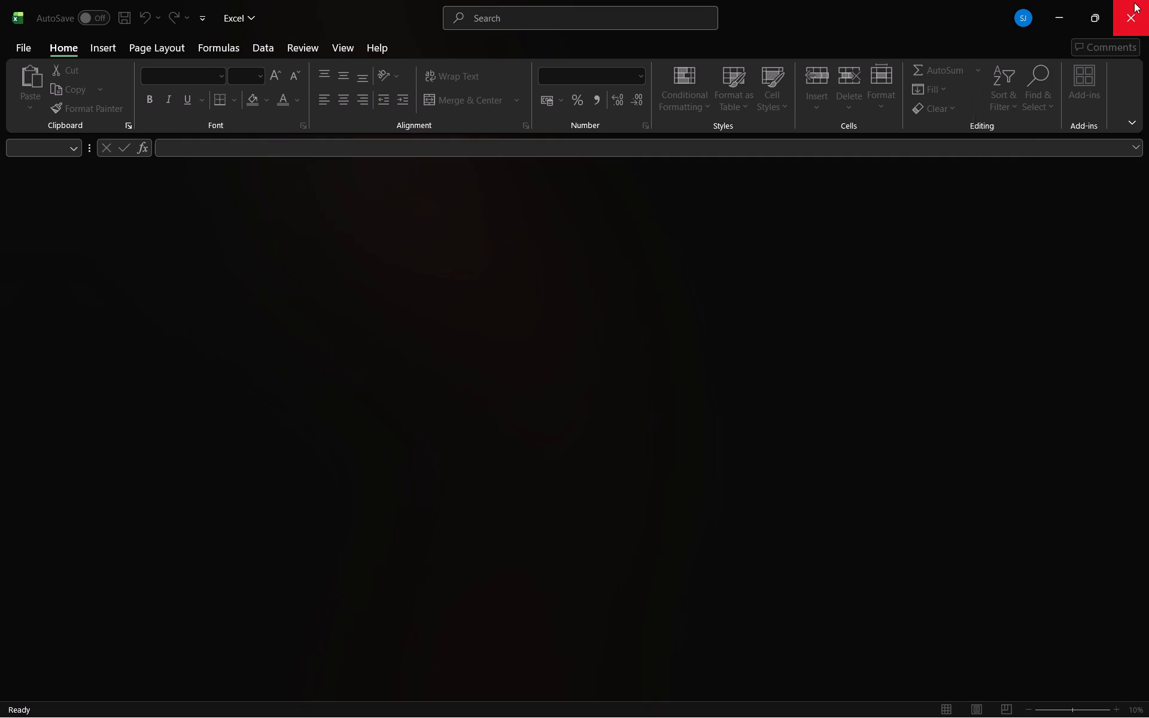
pyautogui.click(1133, 17)
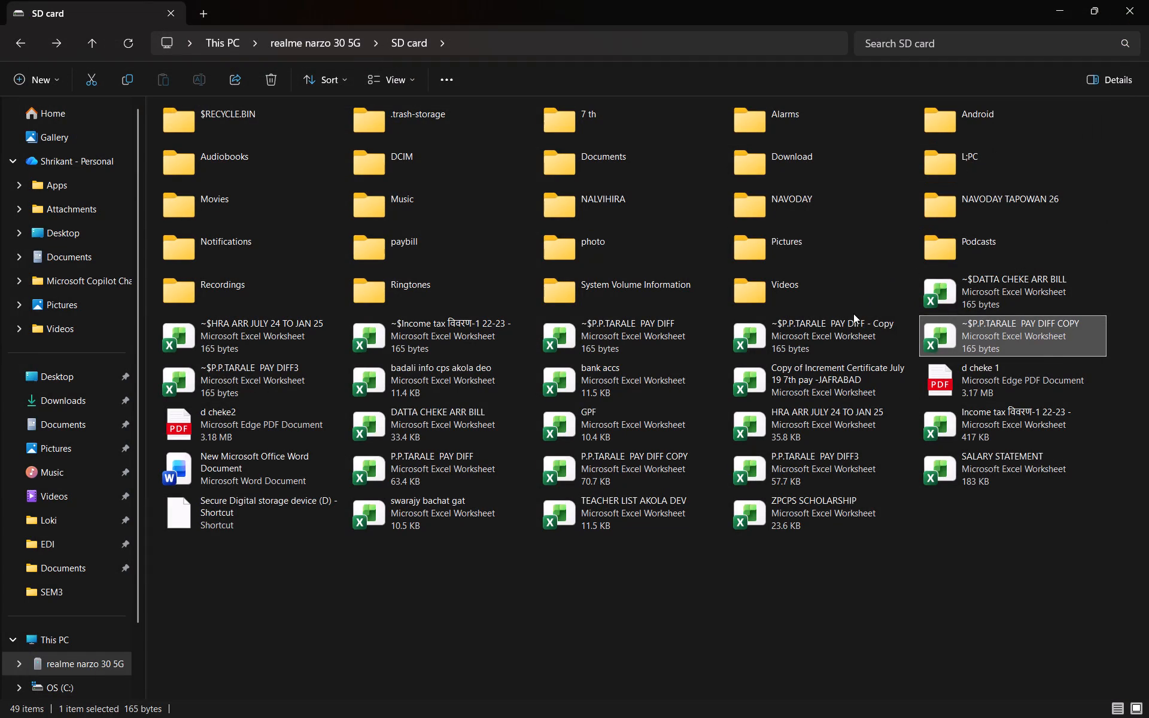
# Open the SD card's Copy of Increment Certificate July 19 7th pay -JAFRABAD workbook, view its CERTIFICATE sheet, and close it.
pyautogui.doubleClick(850, 371)
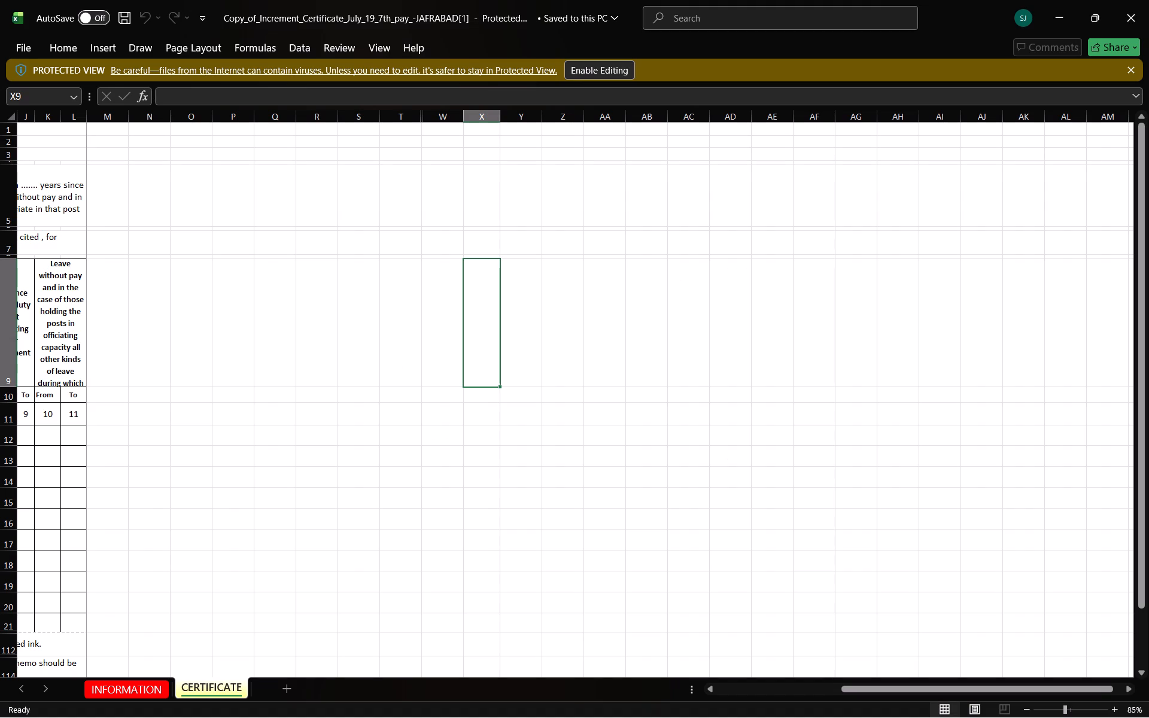
pyautogui.click(1133, 9)
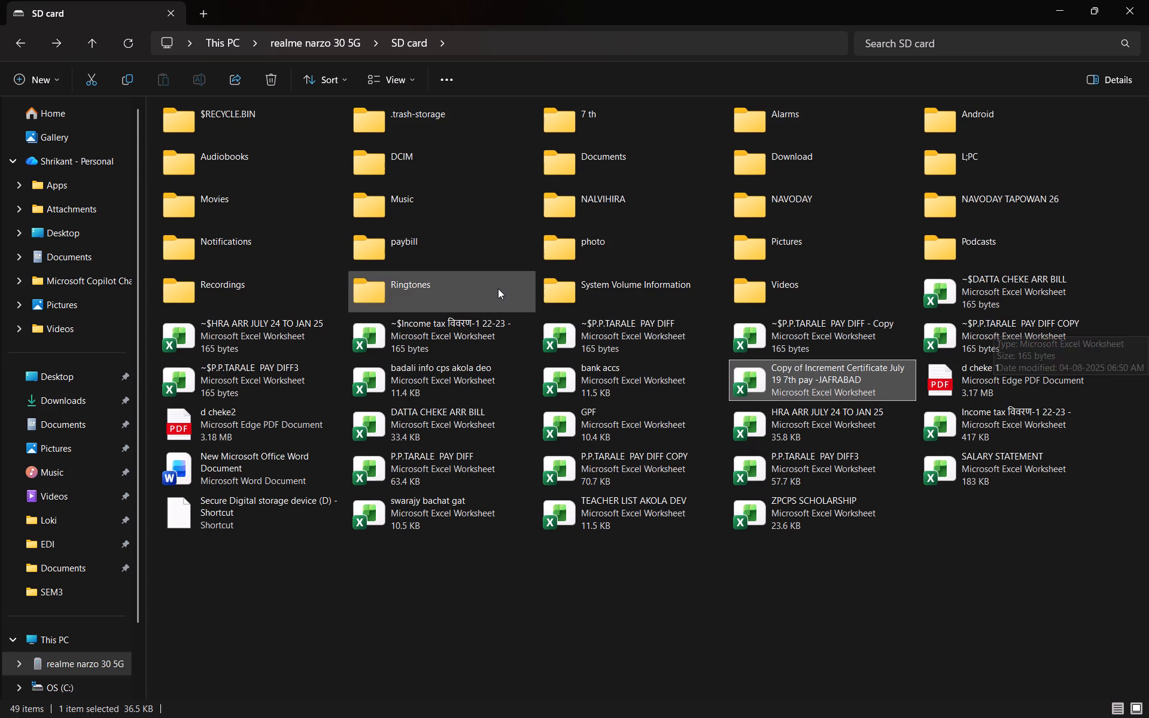
# Try to open the SD card's temporary "~$HRA ARR JULY 24 TO JAN 25" workbook in Excel, and close Excel.
pyautogui.doubleClick(312, 316)
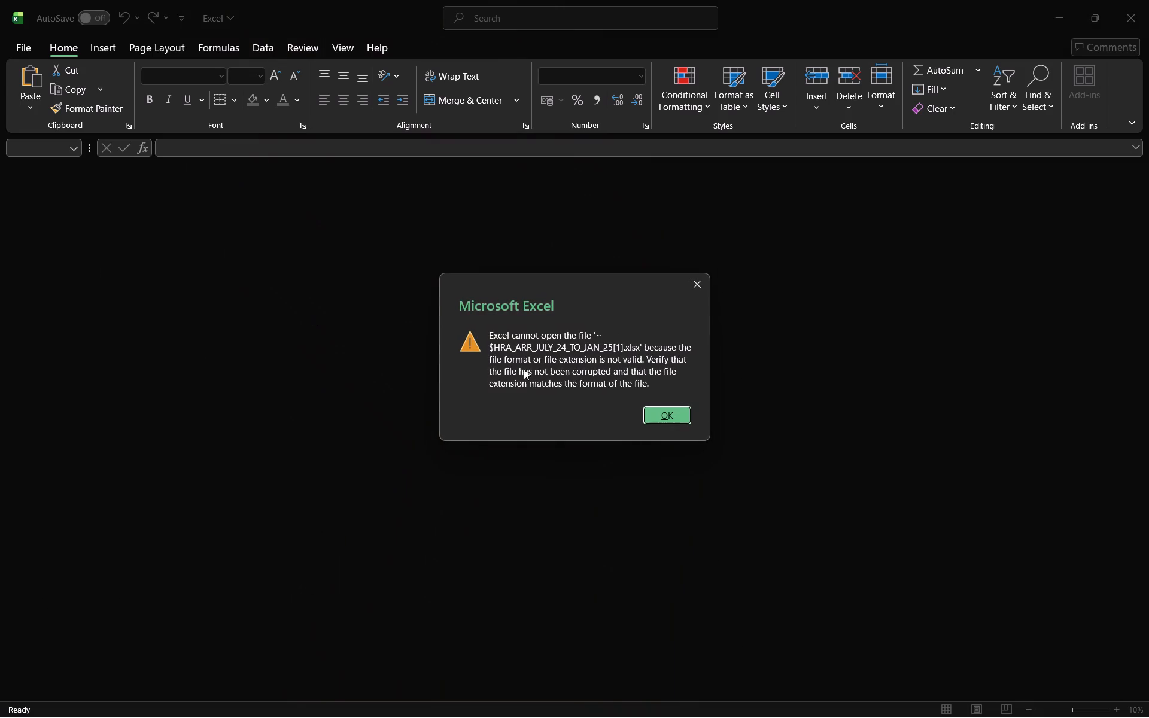
pyautogui.click(653, 413)
pyautogui.click(1133, 19)
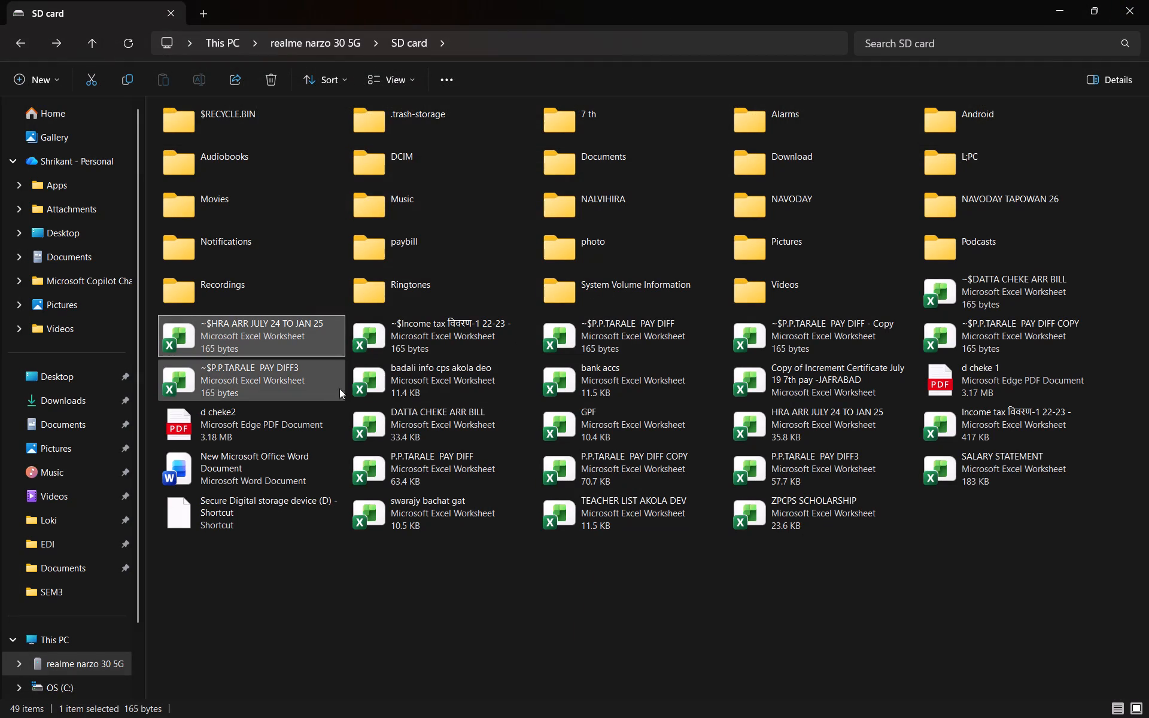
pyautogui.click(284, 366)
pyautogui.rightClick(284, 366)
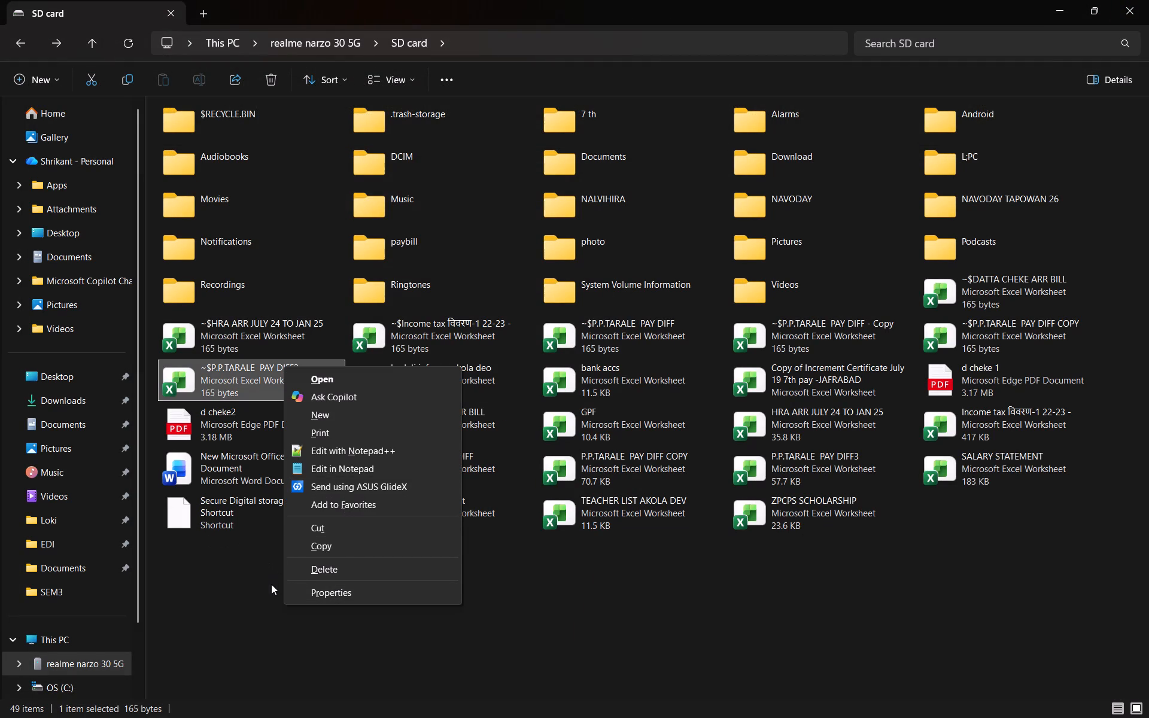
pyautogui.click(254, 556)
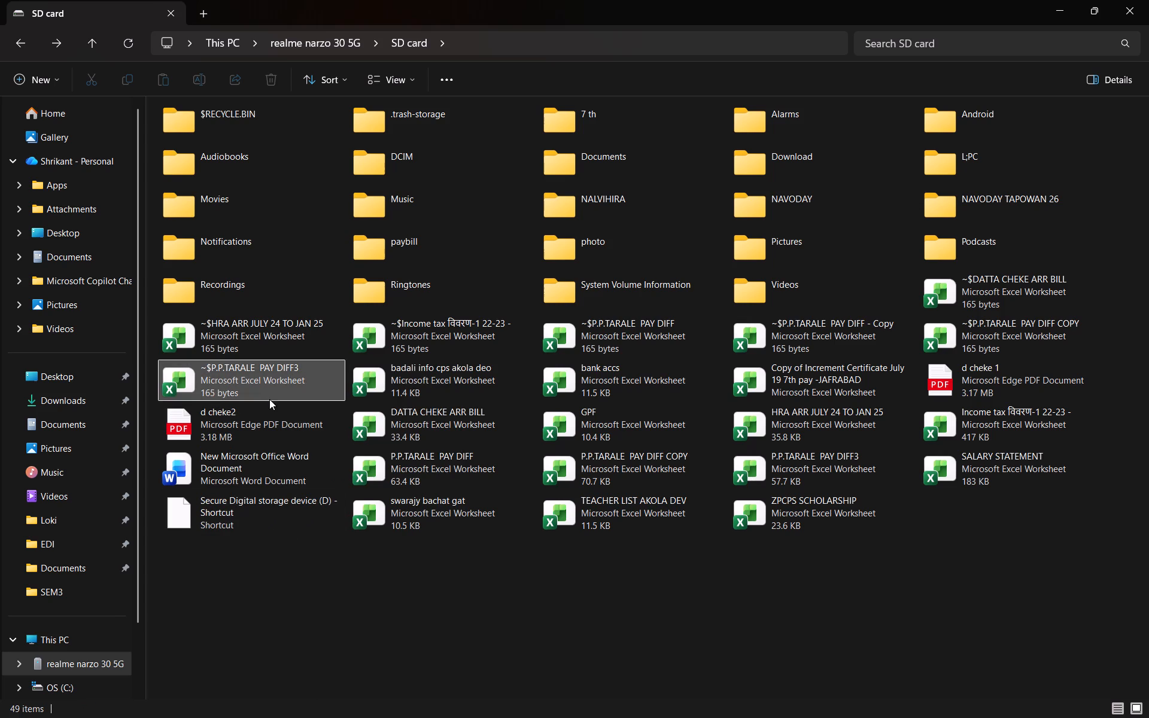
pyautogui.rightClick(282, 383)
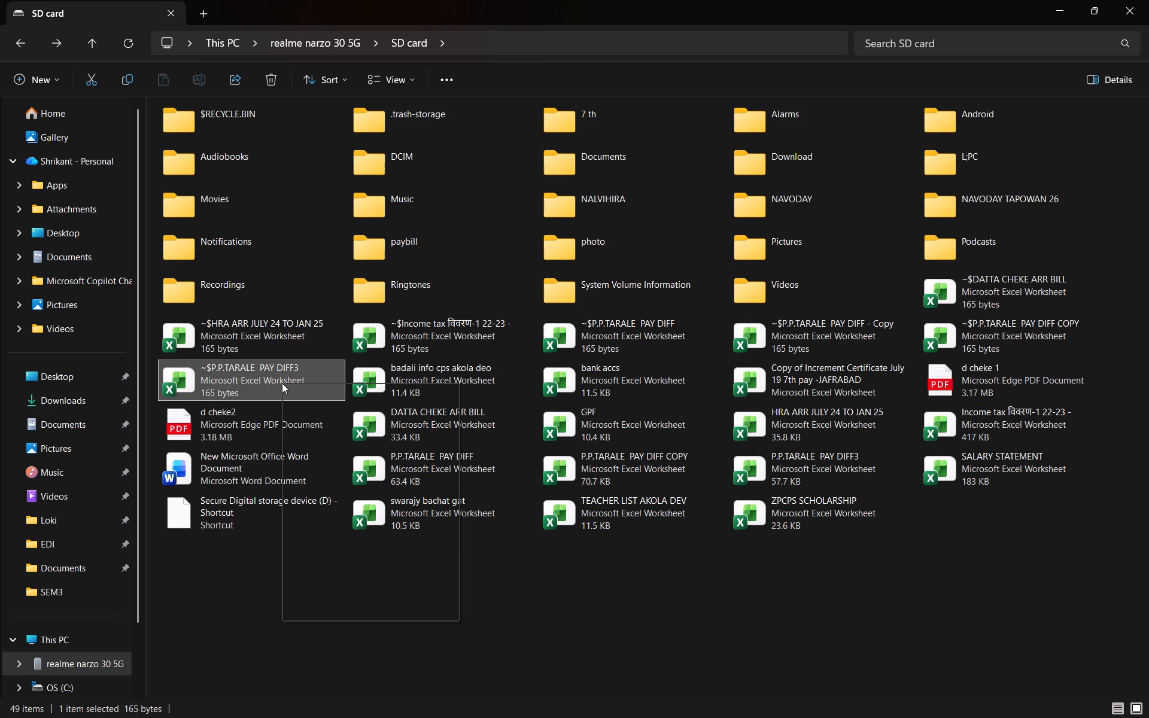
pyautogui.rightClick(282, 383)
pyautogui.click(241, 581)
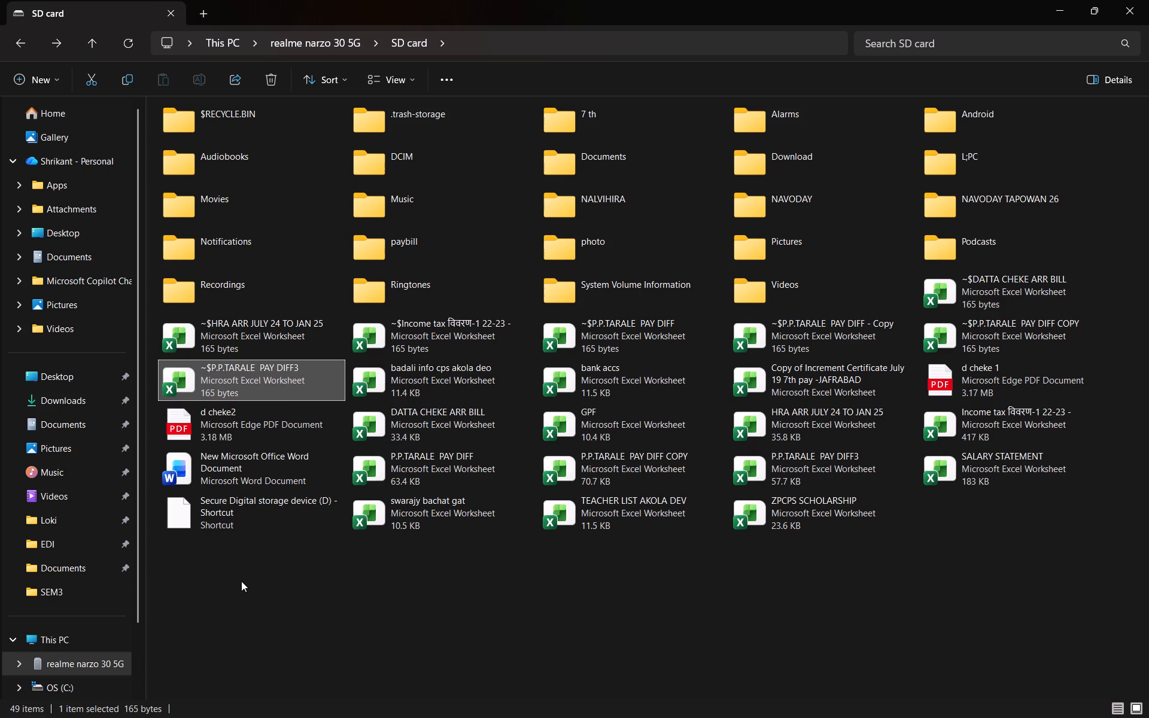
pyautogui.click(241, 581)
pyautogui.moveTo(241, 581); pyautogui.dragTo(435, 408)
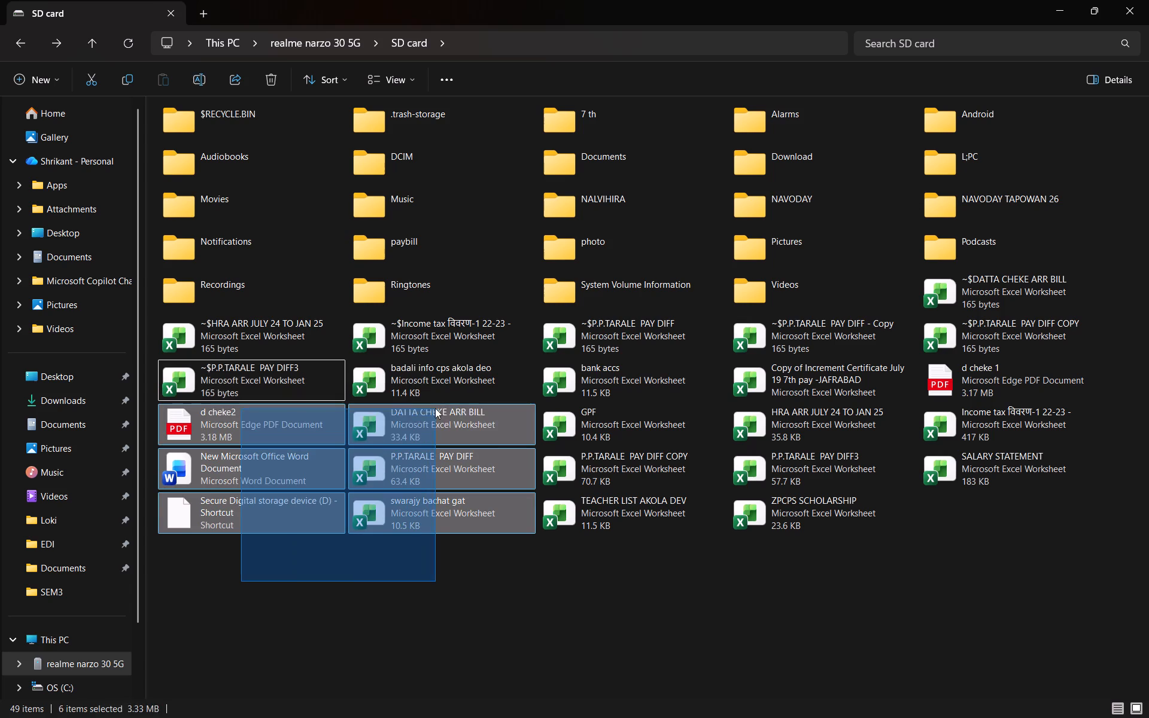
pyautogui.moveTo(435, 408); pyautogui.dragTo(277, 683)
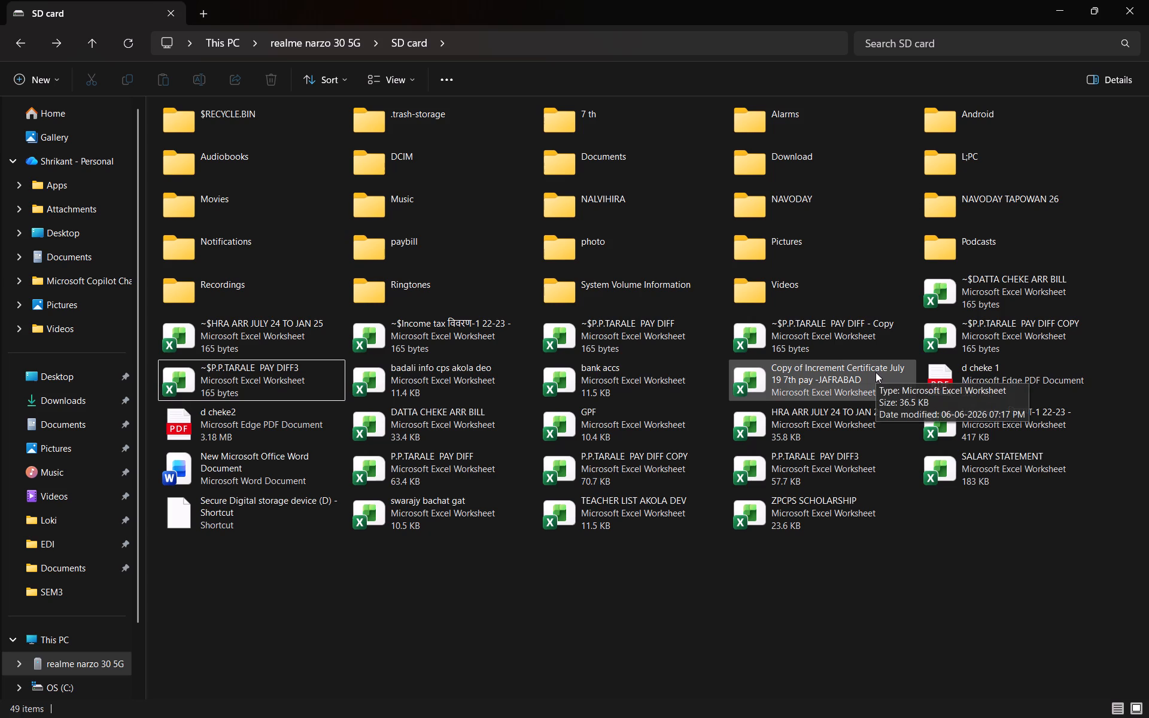
# Turn on the Read-only attribute in the properties of the SD card's temporary "~$" PAY DIFF COPY workbook.
pyautogui.rightClick(1004, 342)
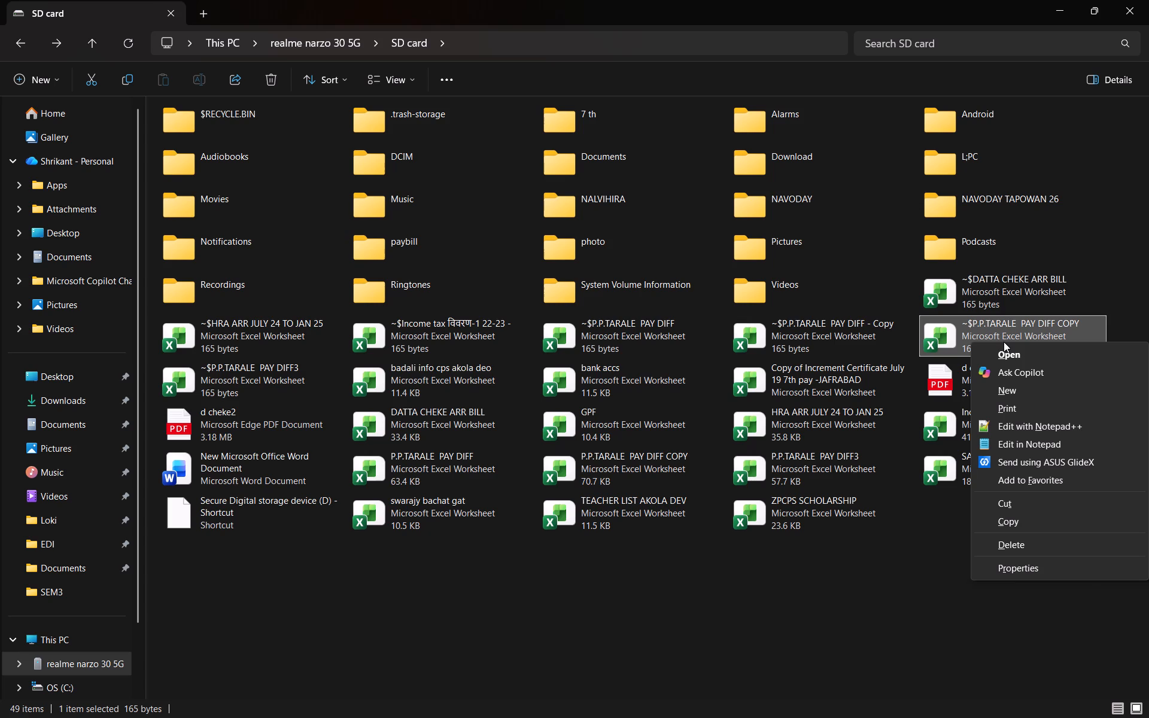
pyautogui.click(1035, 567)
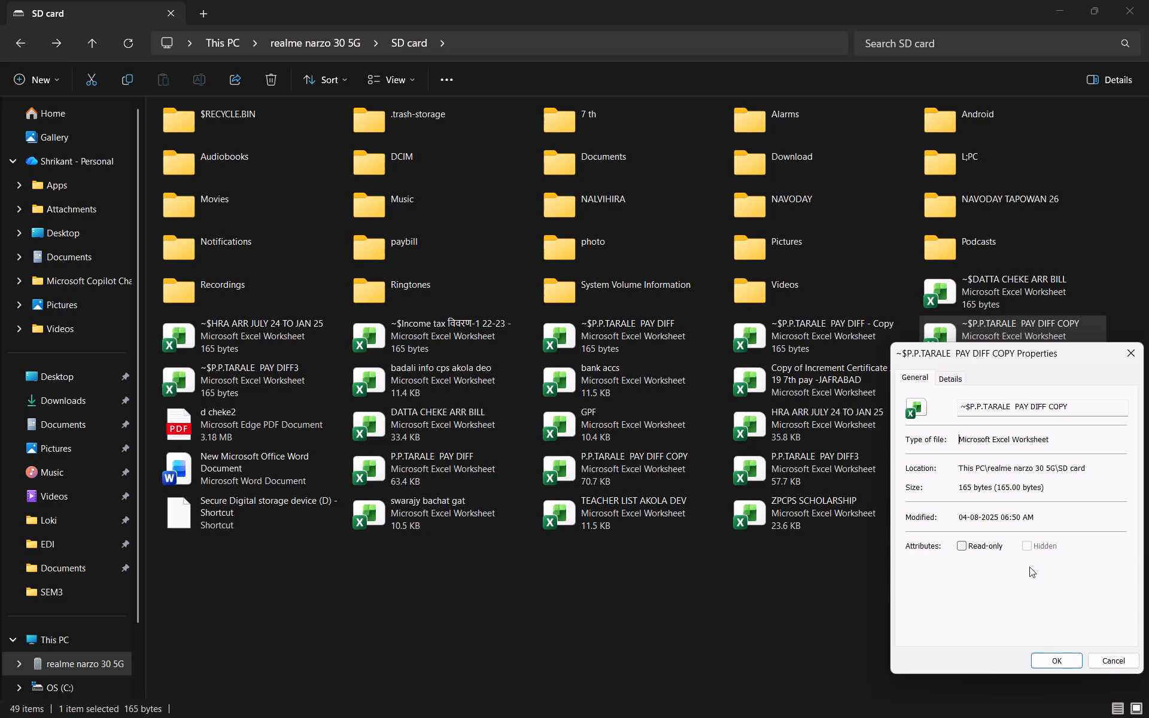
pyautogui.click(962, 546)
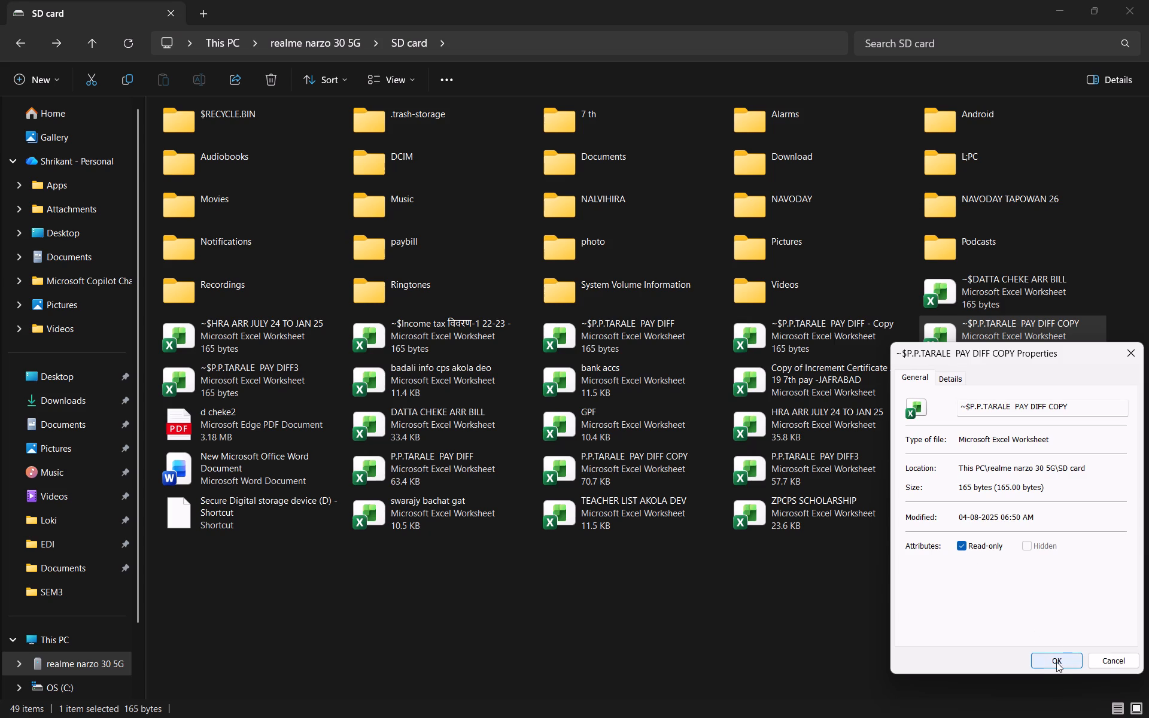
pyautogui.click(1056, 663)
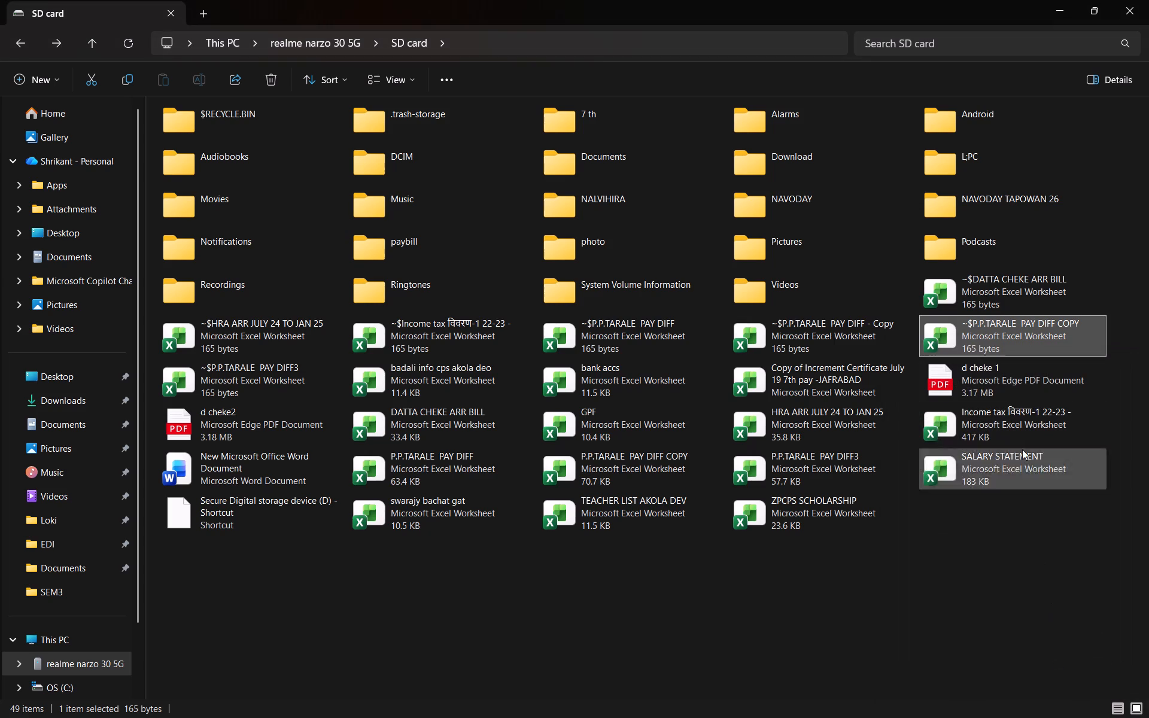
# Try again to open the temporary "~$" PAY DIFF COPY workbook in Excel, and close Excel.
pyautogui.doubleClick(981, 333)
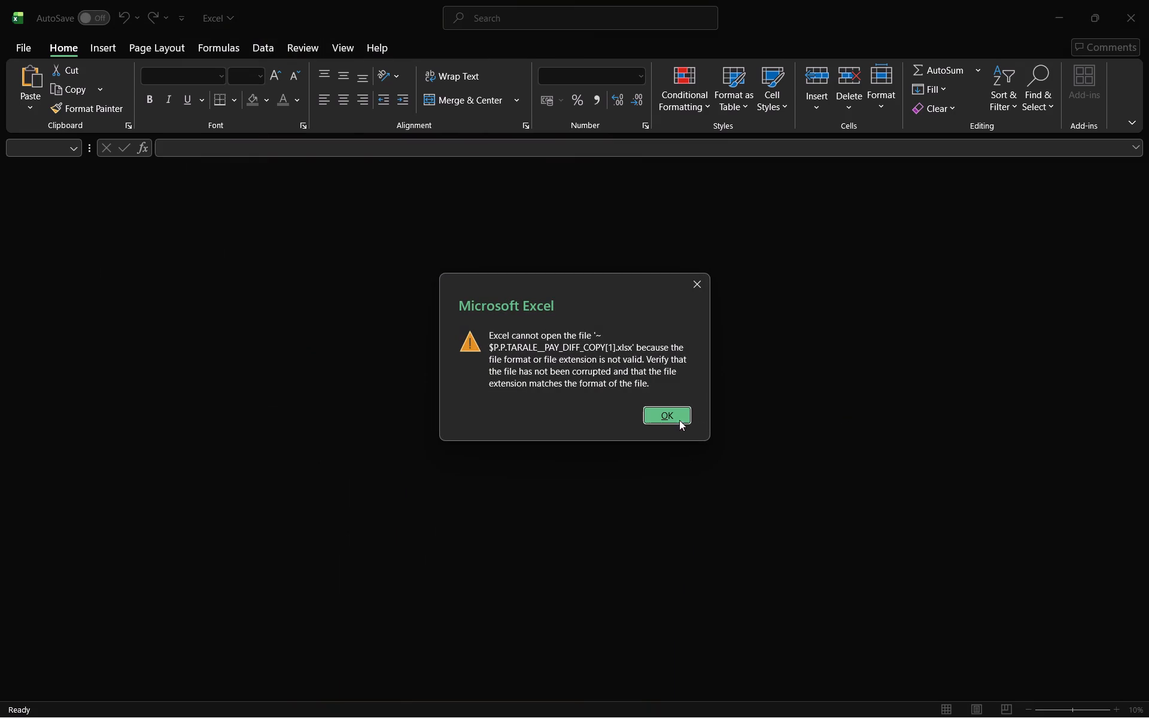
pyautogui.click(658, 406)
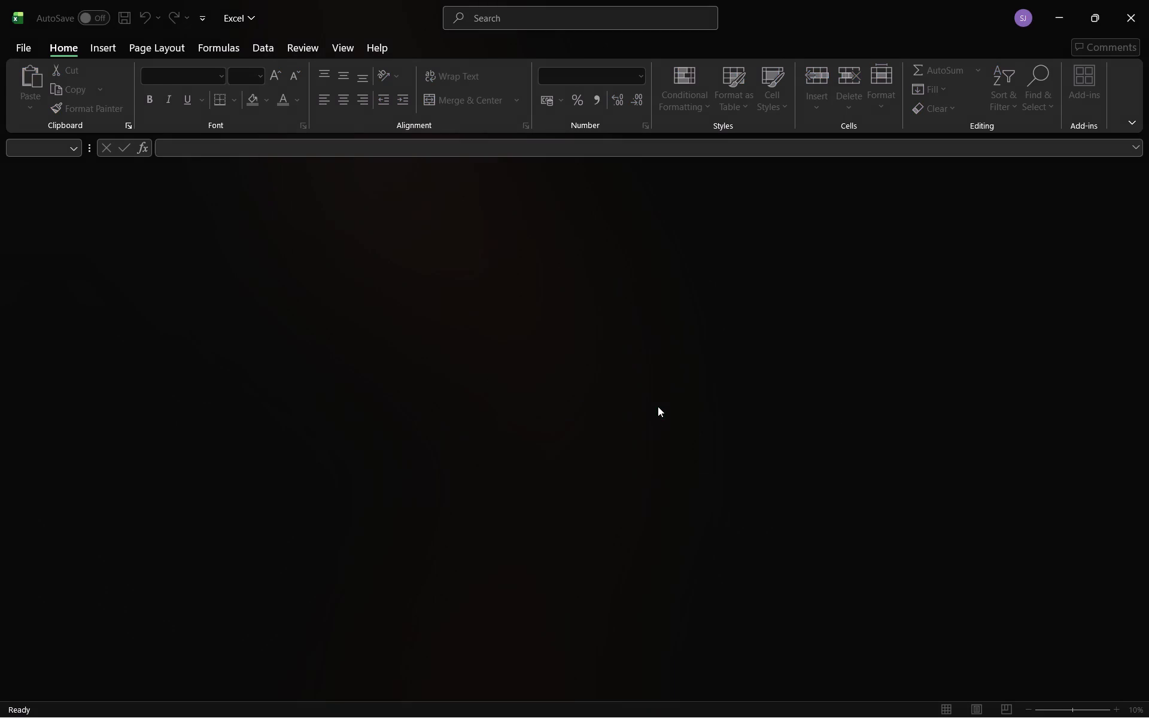
pyautogui.click(1132, 19)
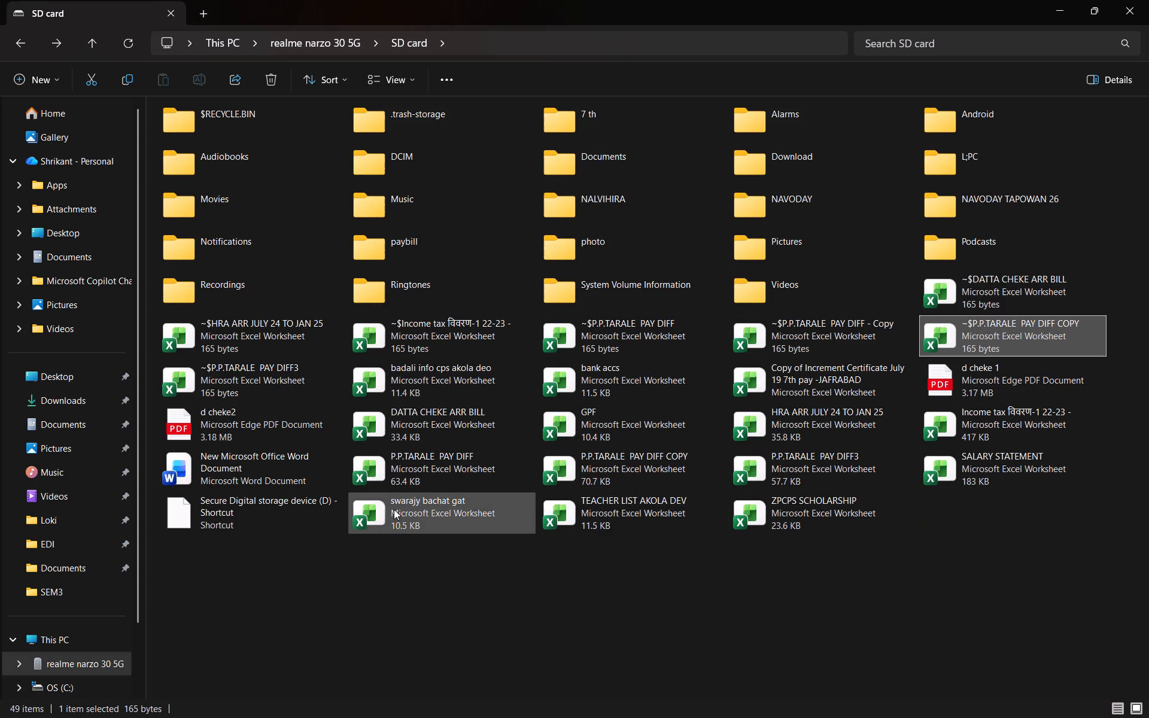
# Open the SD card's regular PAY DIFF workbook, the one without the "~$" prefix, in Excel.
pyautogui.doubleClick(431, 476)
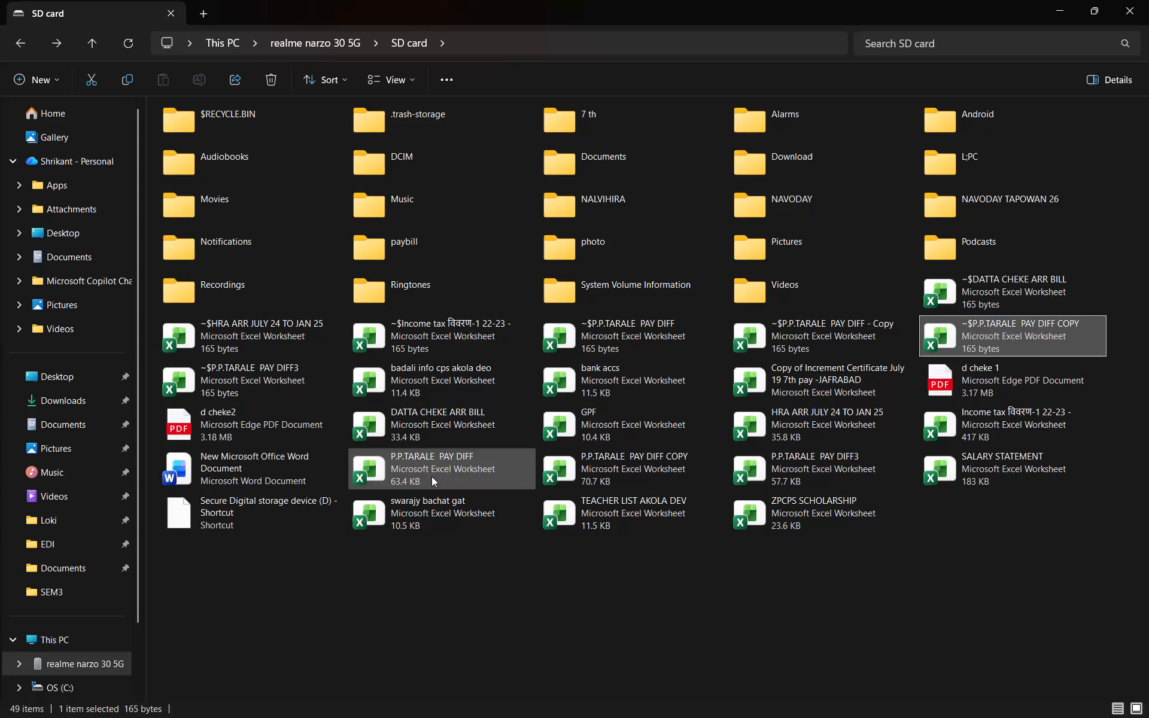
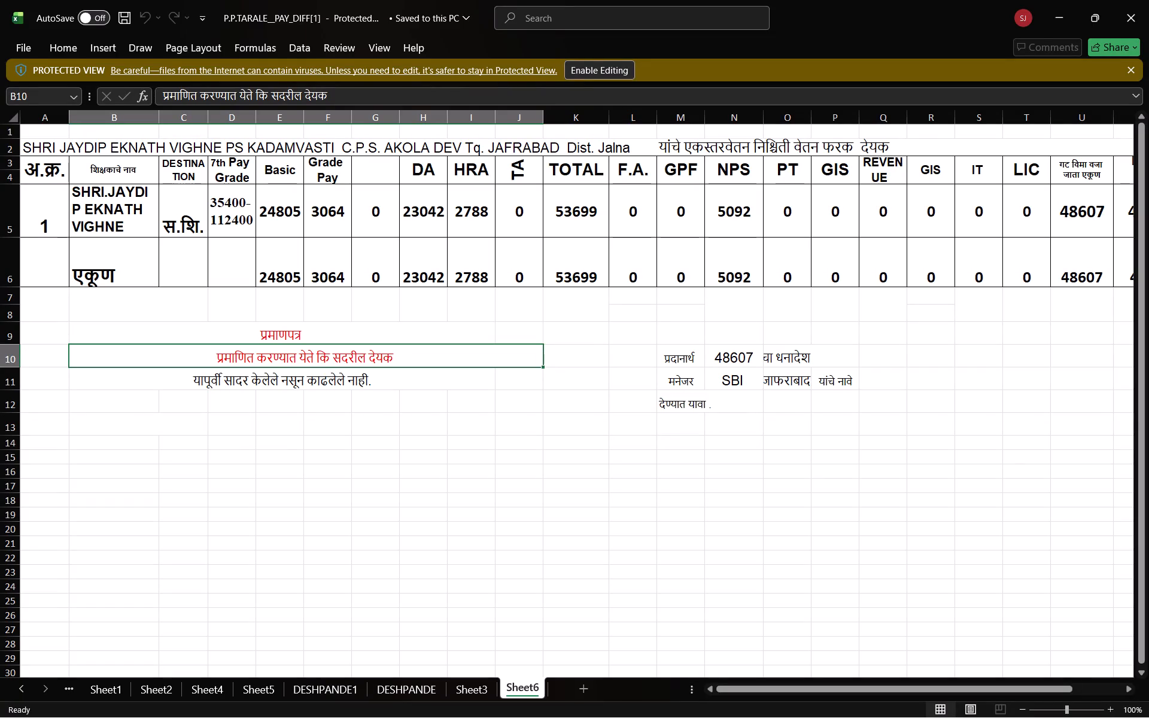
# Examine the pay difference workbook's sheets one by one in reverse order, from Sheet3 back to the first sheet.
pyautogui.click(461, 692)
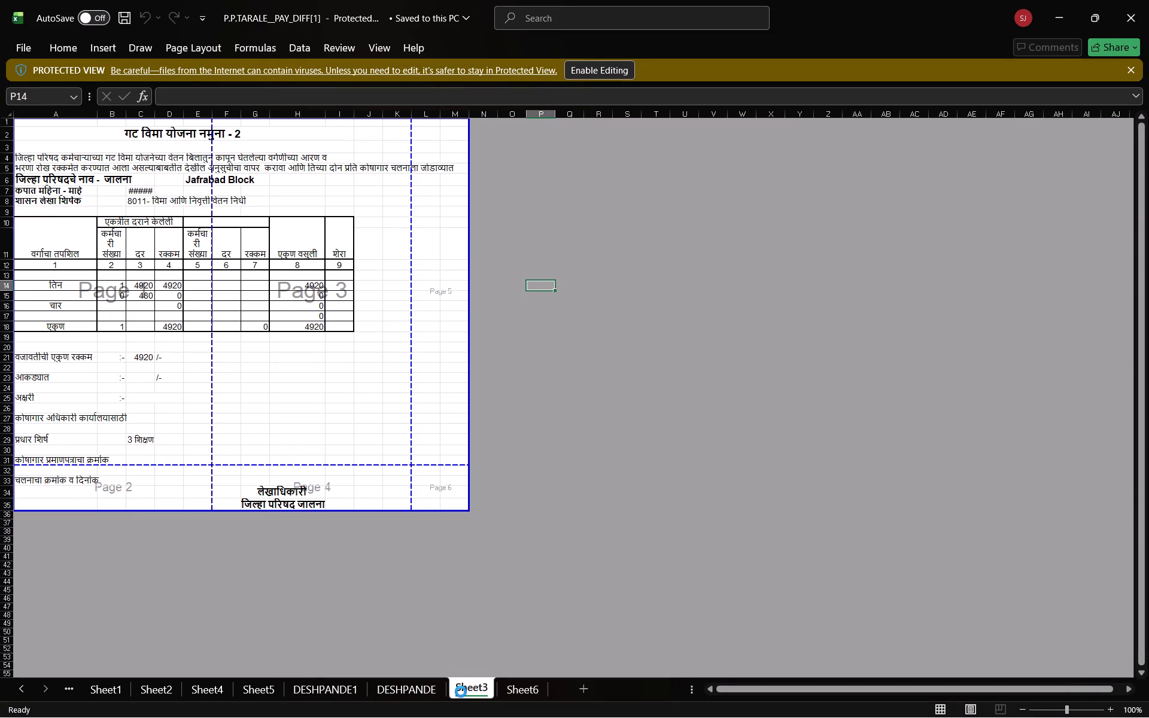
pyautogui.click(414, 692)
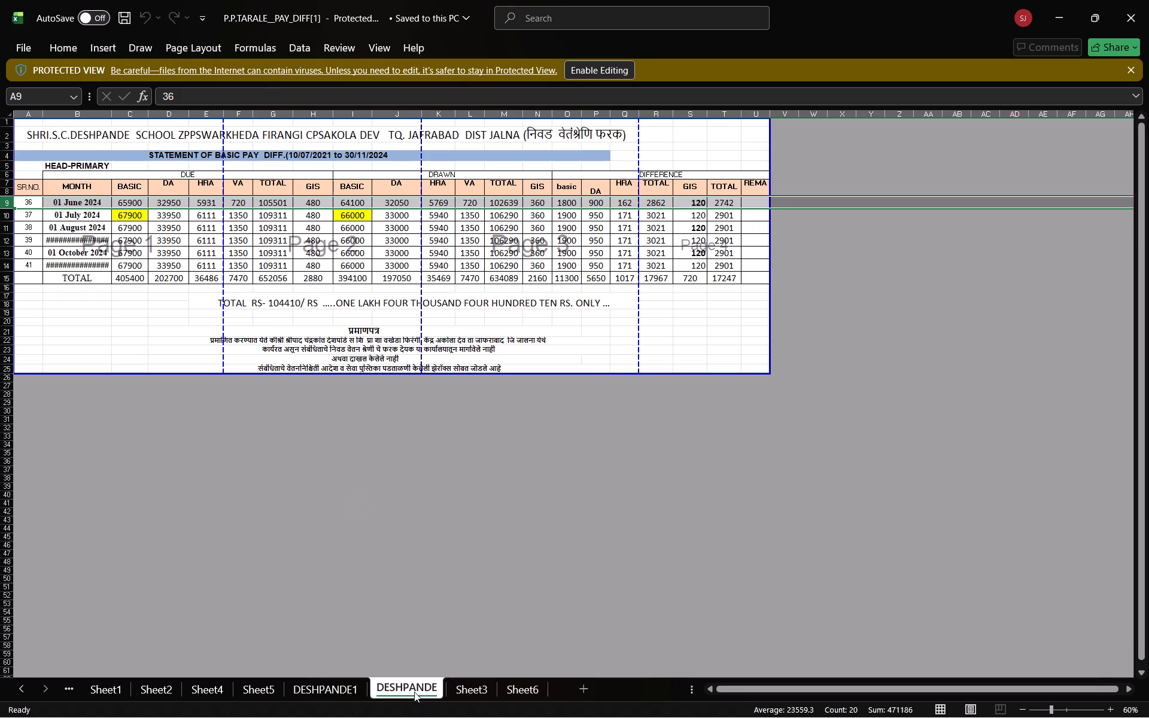
pyautogui.click(354, 683)
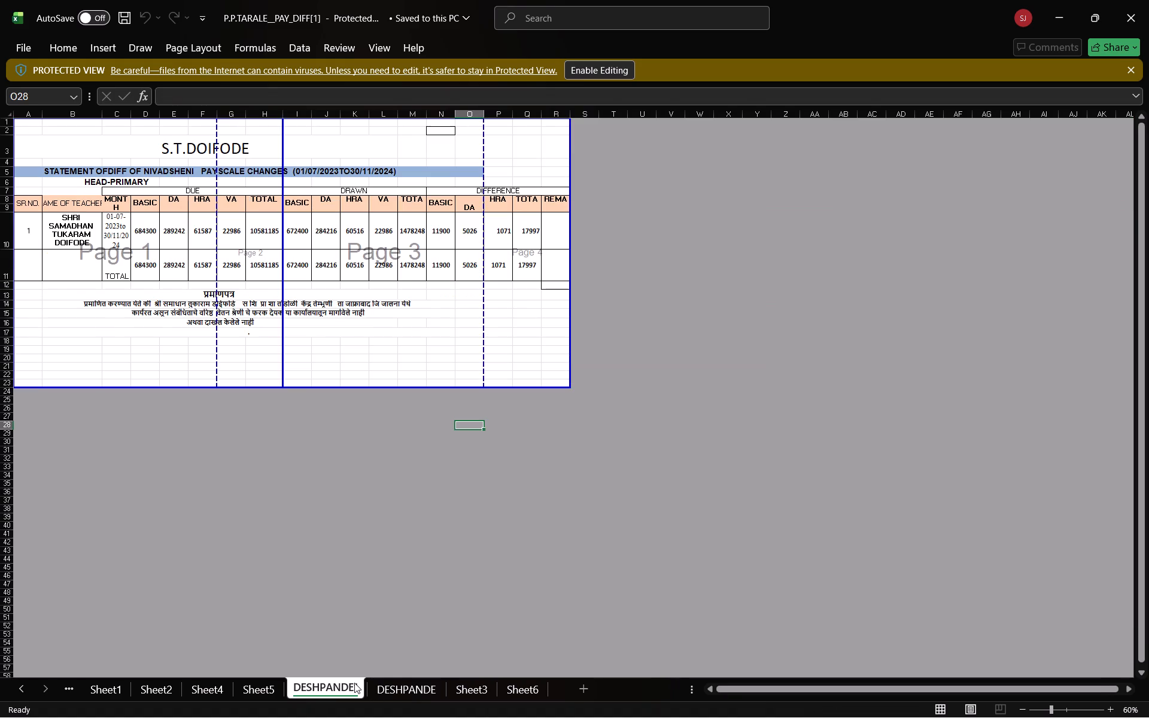
pyautogui.click(262, 693)
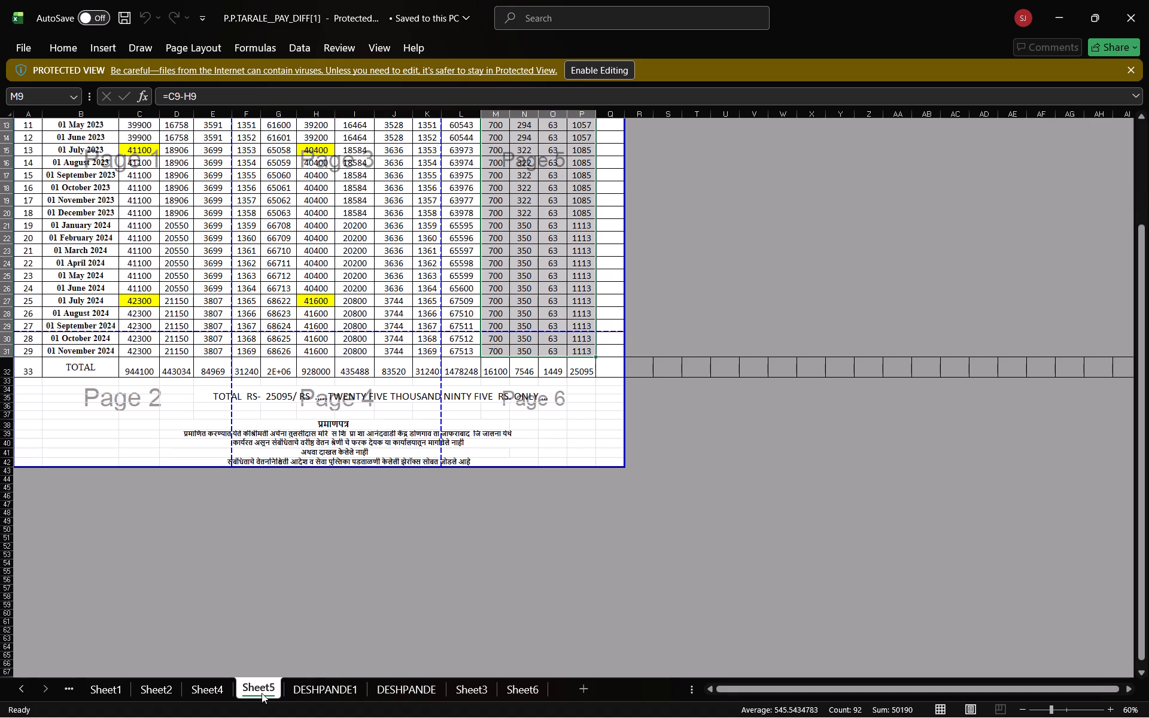
pyautogui.tripleClick(1140, 120)
pyautogui.tripleClick(1140, 120)
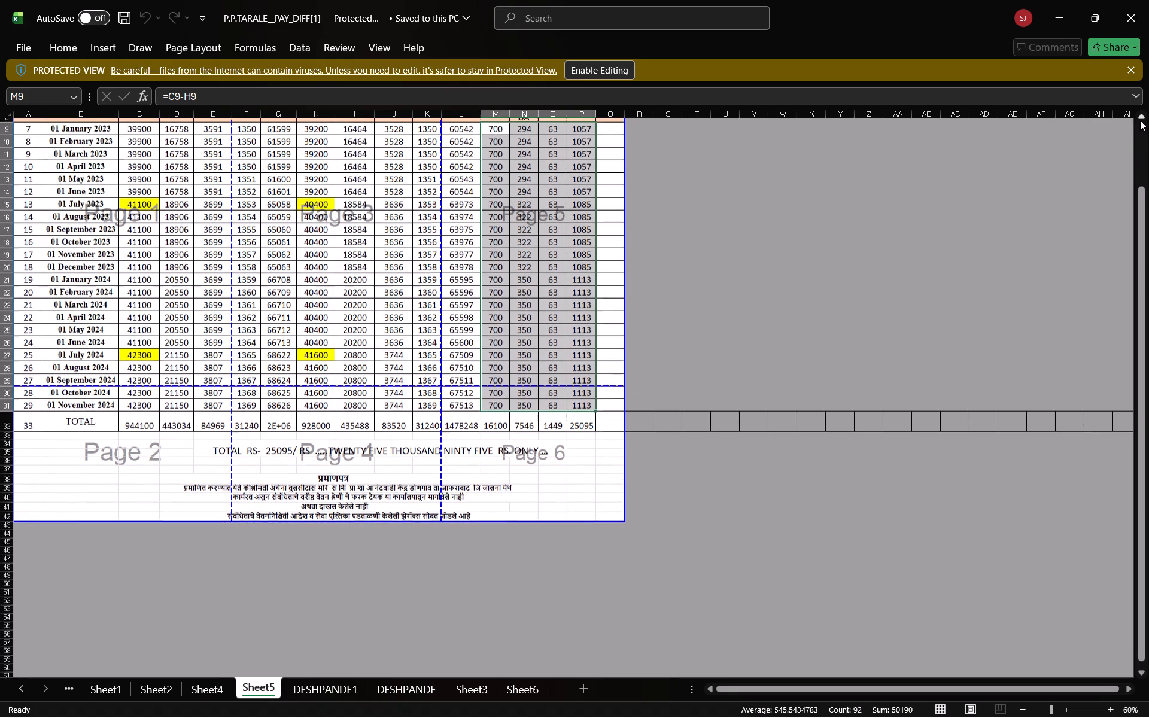
pyautogui.tripleClick(1140, 120)
pyautogui.click(1140, 120)
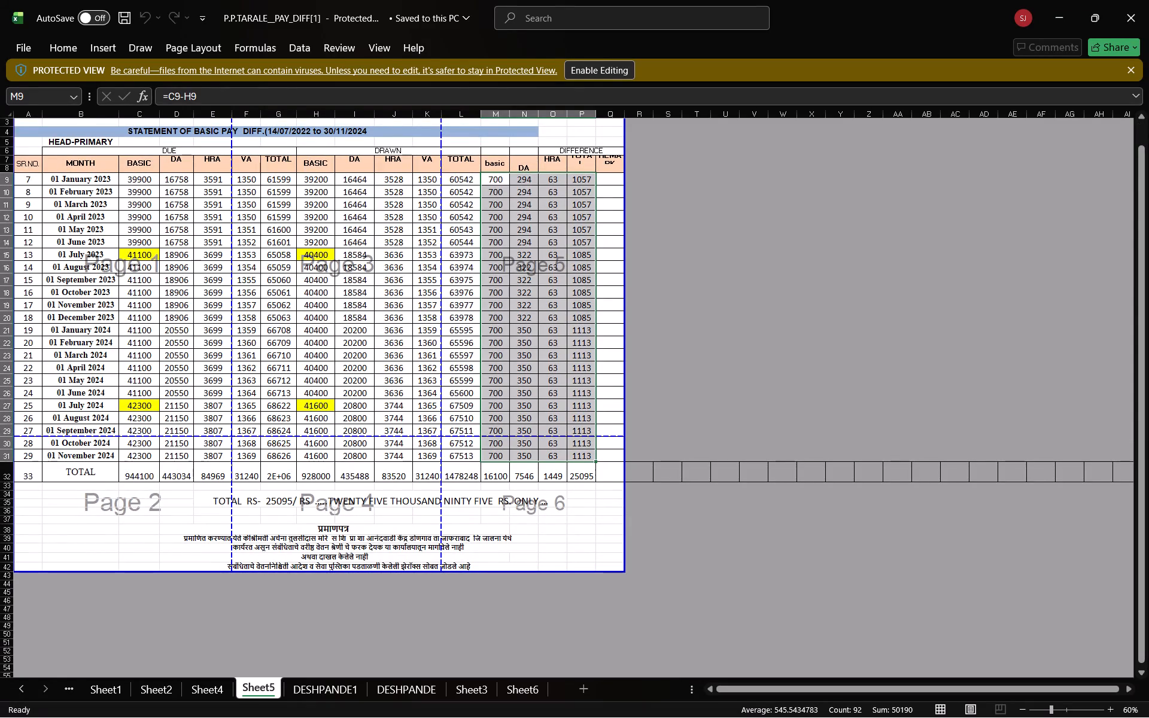
pyautogui.click(223, 692)
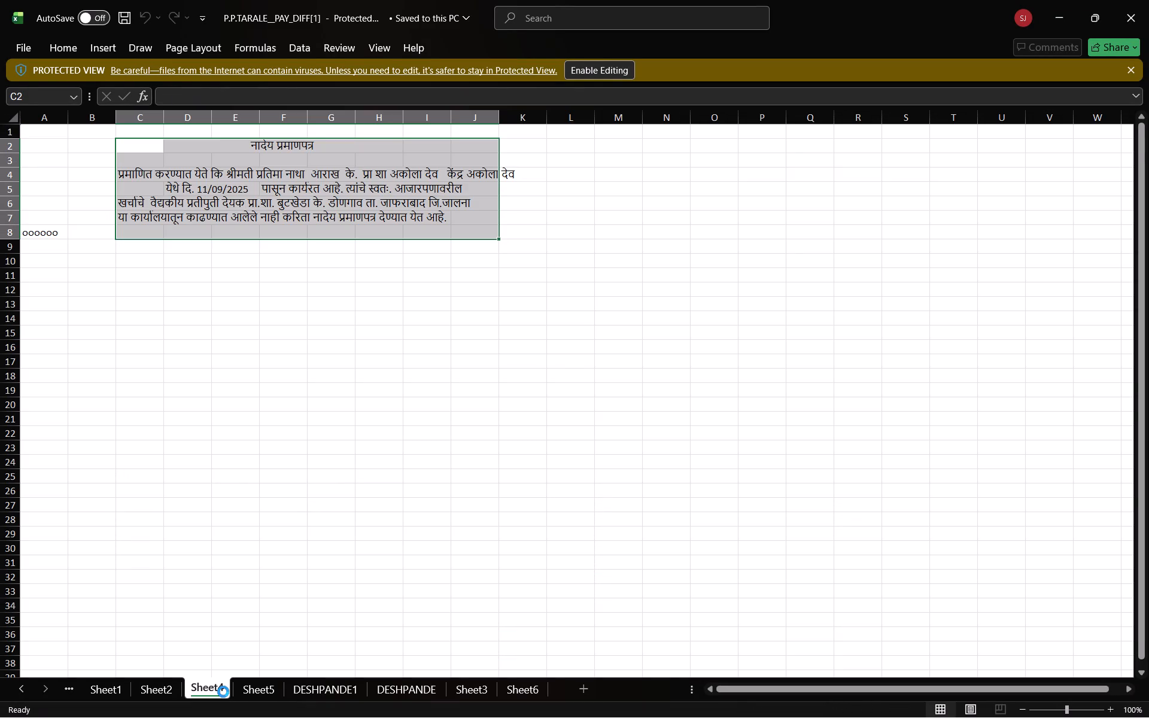
pyautogui.click(160, 687)
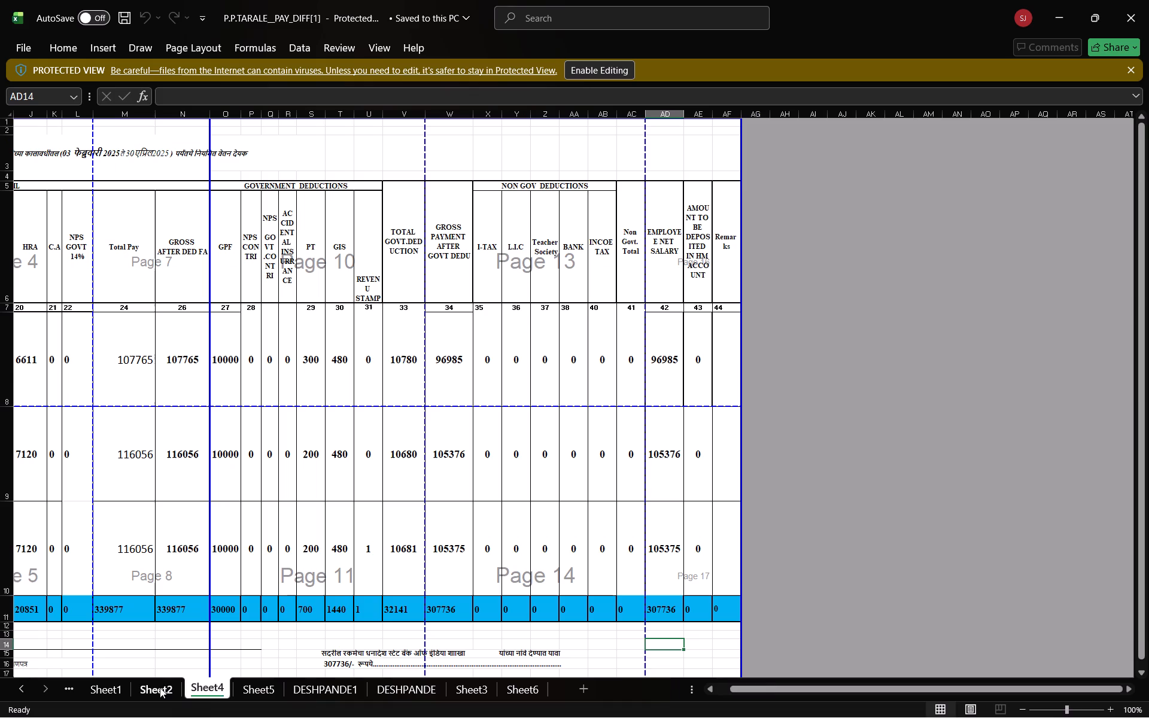
pyautogui.click(107, 691)
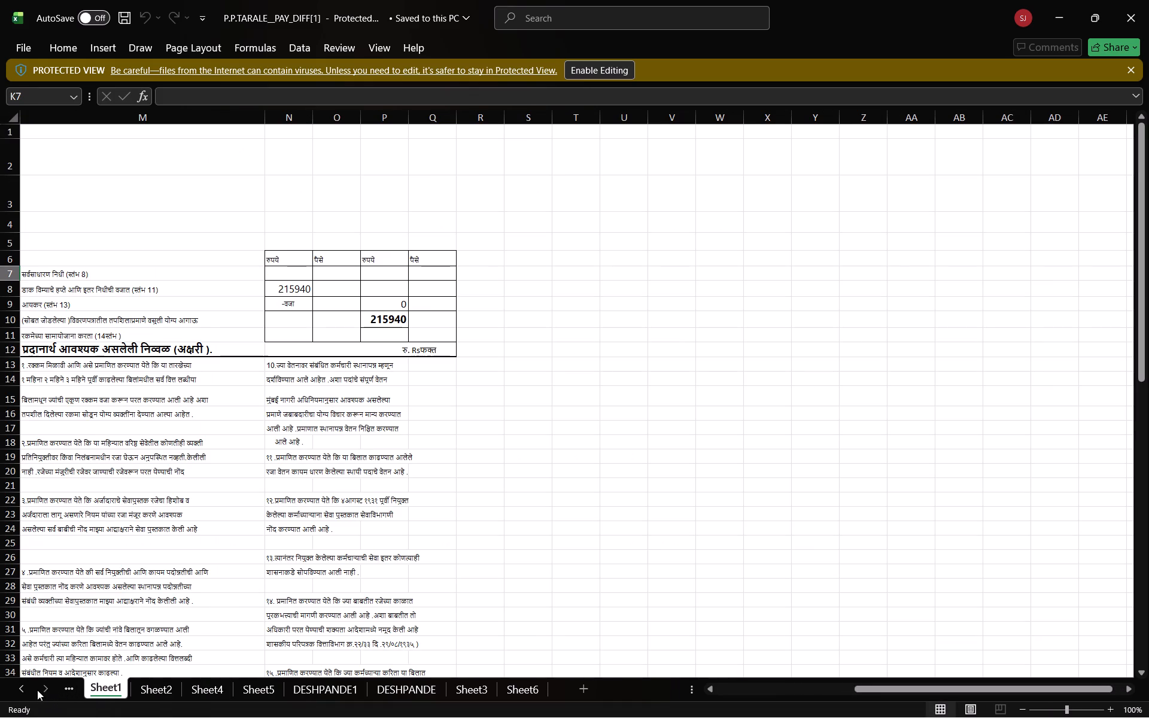
pyautogui.tripleClick(21, 687)
pyautogui.click(21, 687)
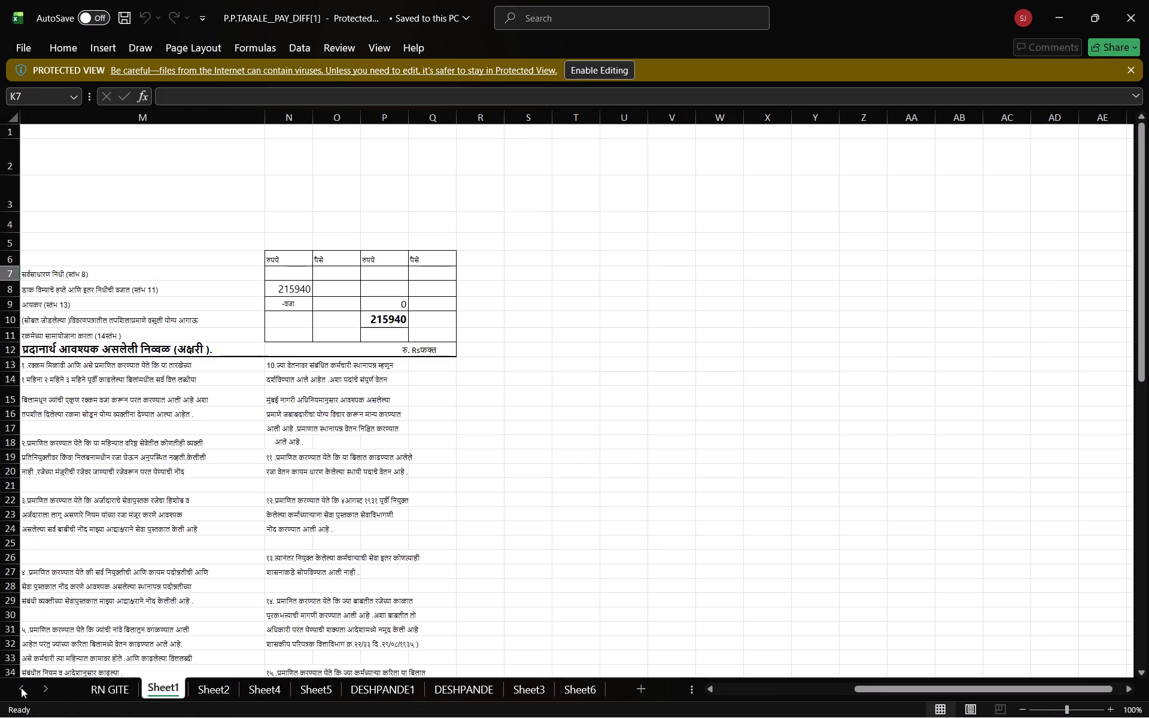
pyautogui.click(101, 689)
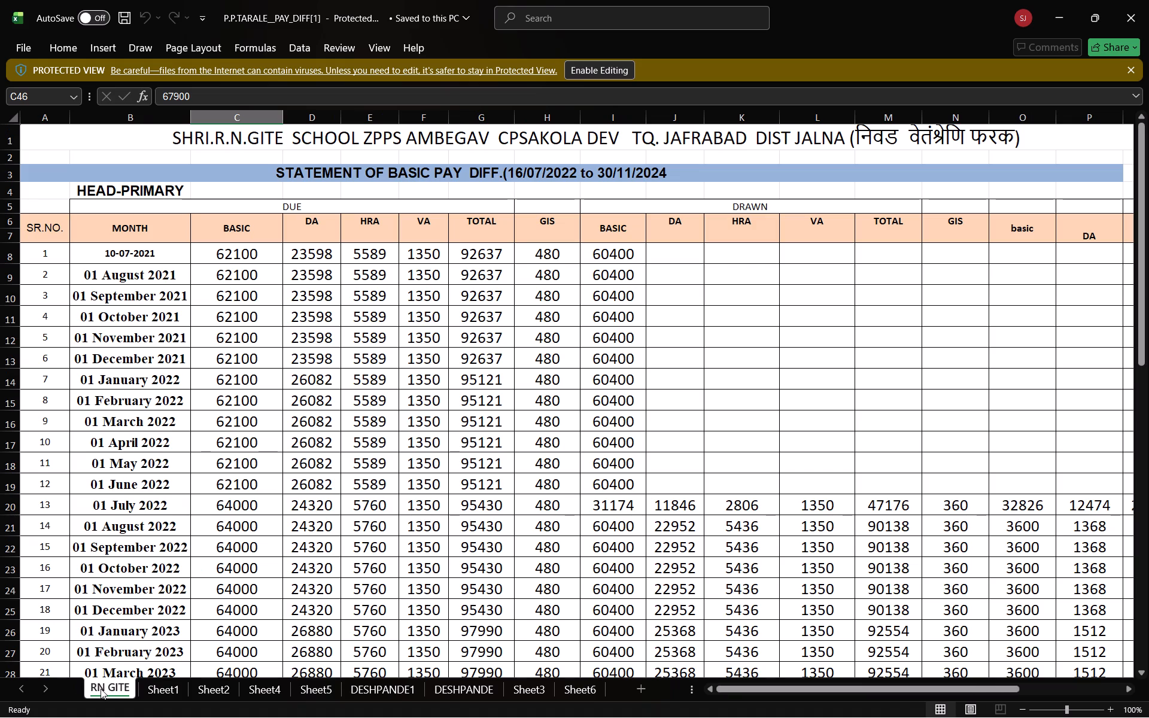
pyautogui.doubleClick(25, 687)
# Examine the sheets again in forward order from Sheet1 to the last one, Sheet6, including the employee columns at the start of Sheet2.
pyautogui.click(154, 684)
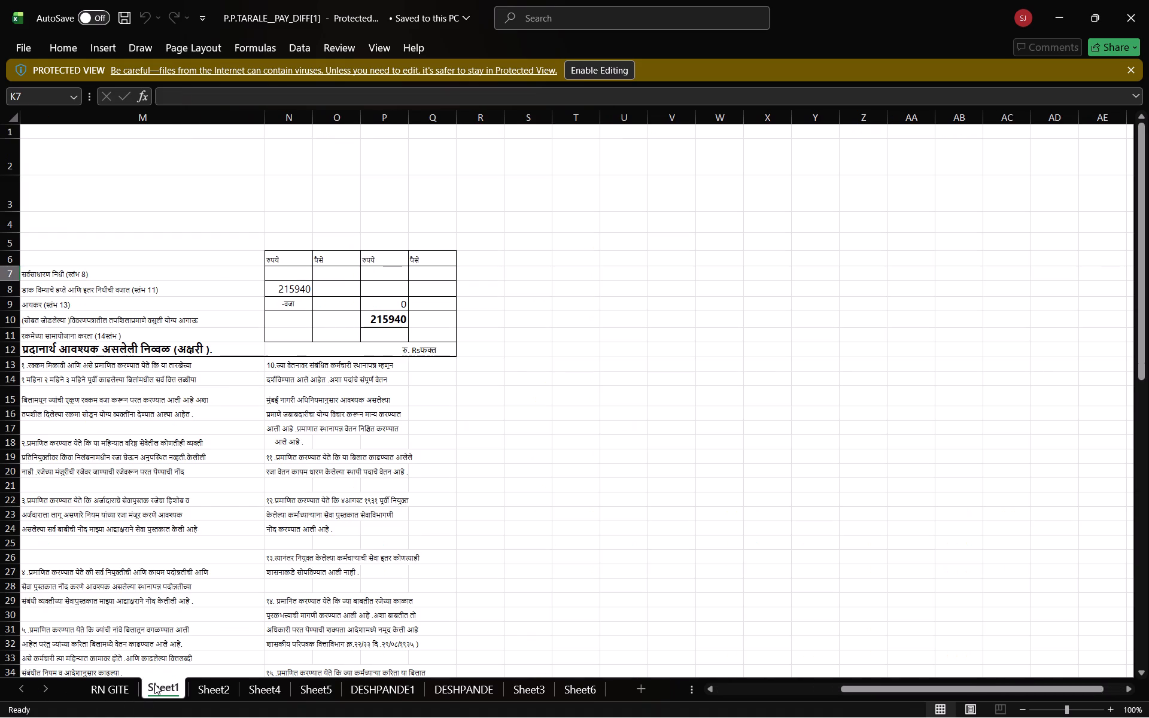
pyautogui.click(211, 683)
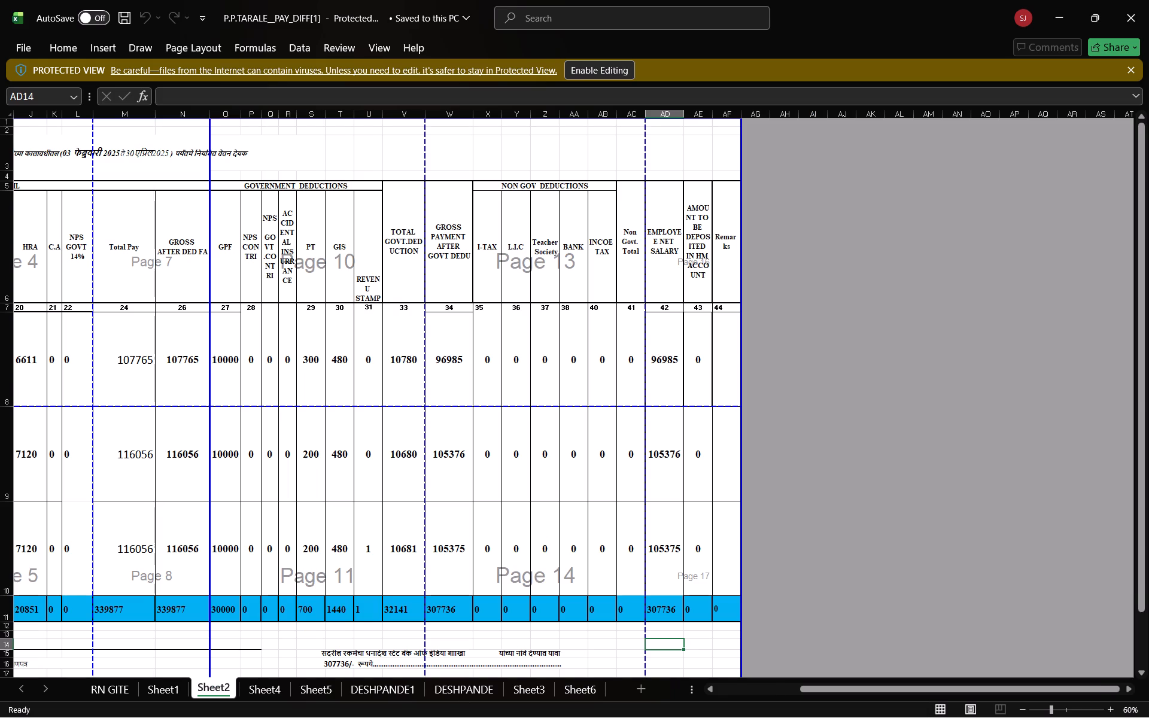
pyautogui.doubleClick(725, 688)
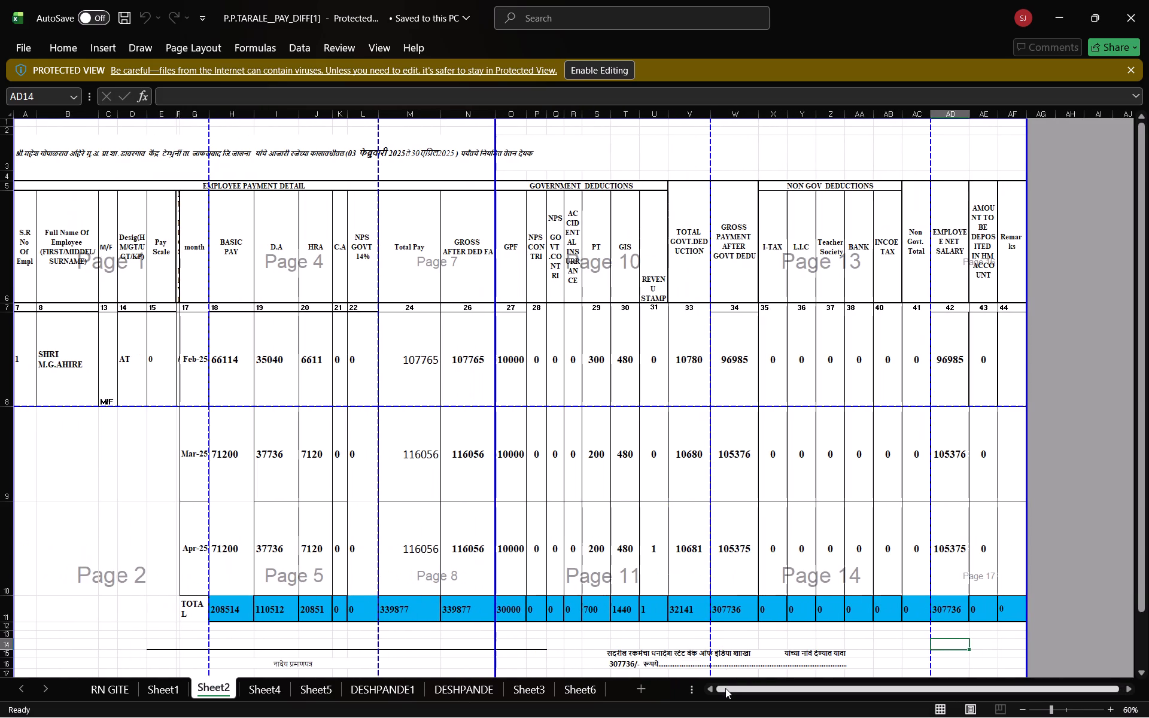
pyautogui.click(725, 688)
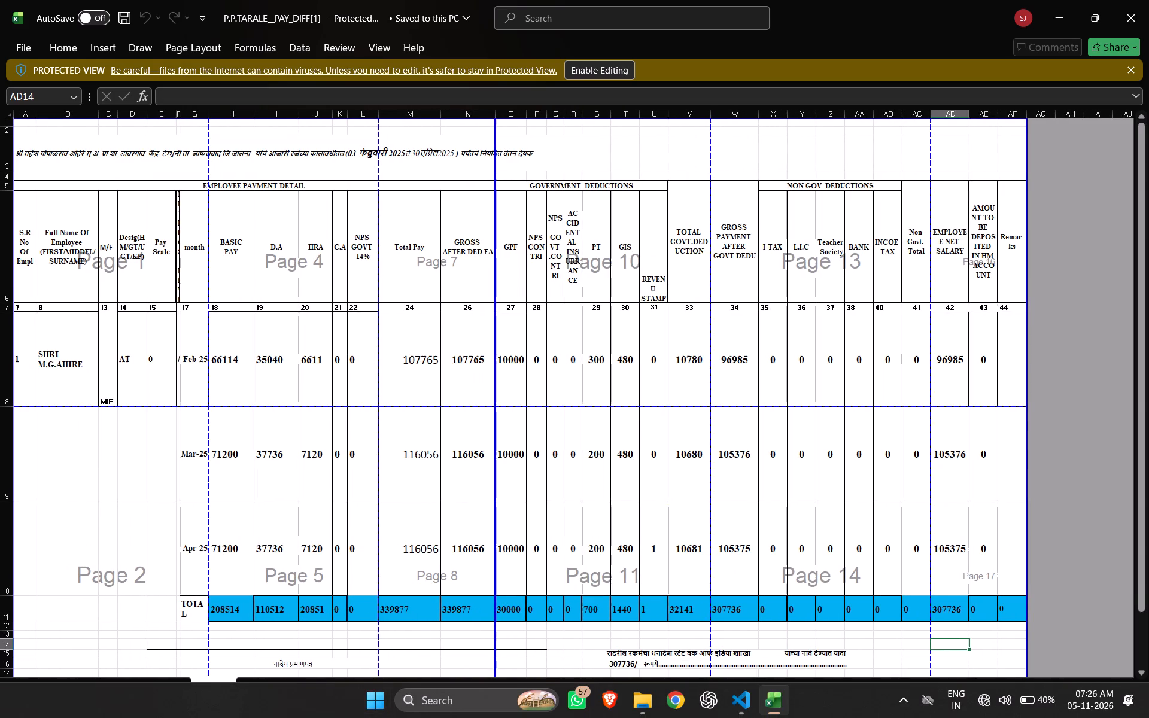
pyautogui.click(256, 686)
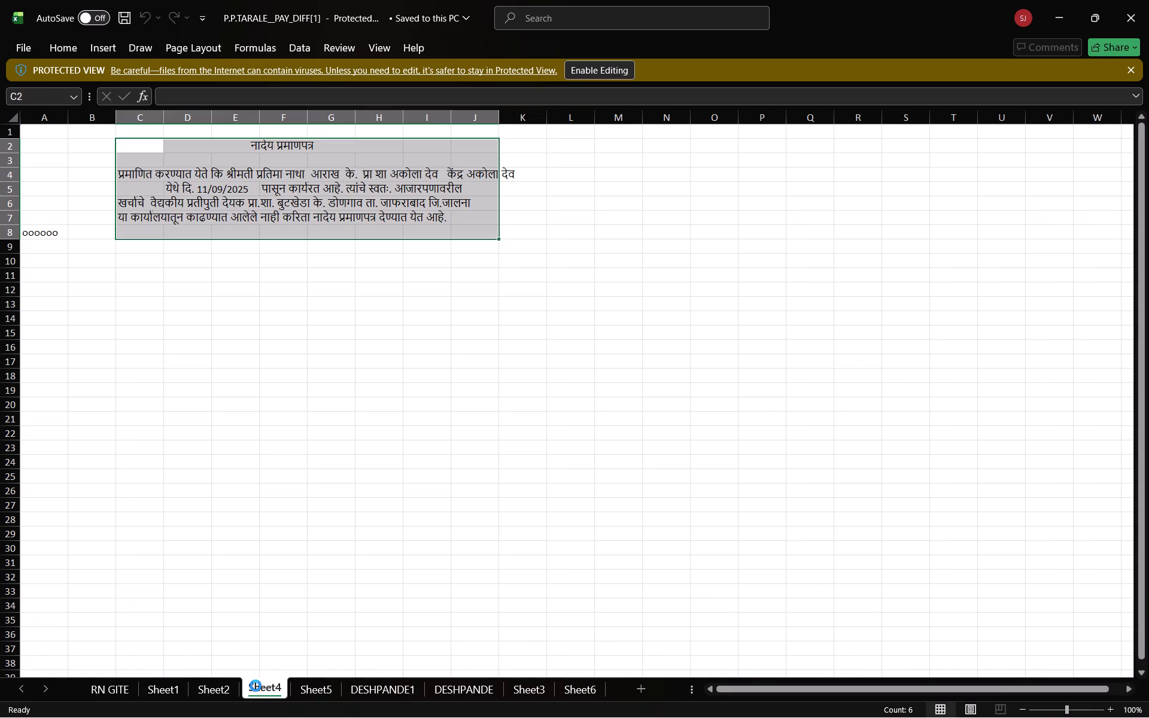
pyautogui.click(309, 690)
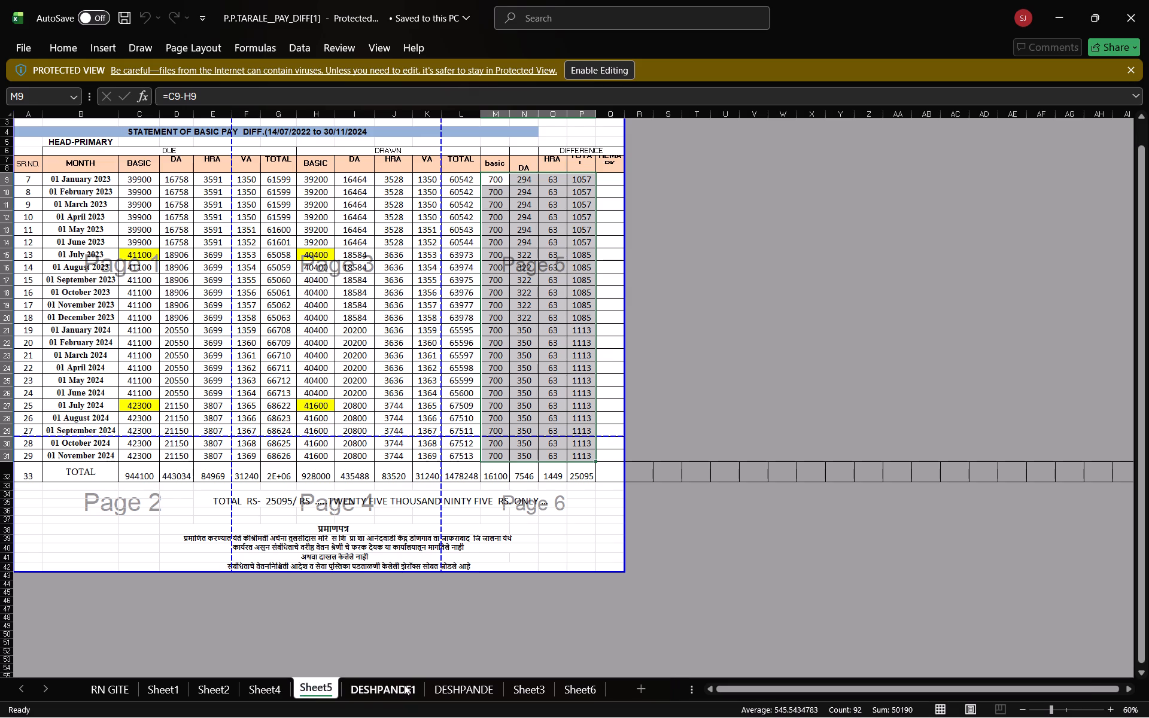
pyautogui.click(404, 684)
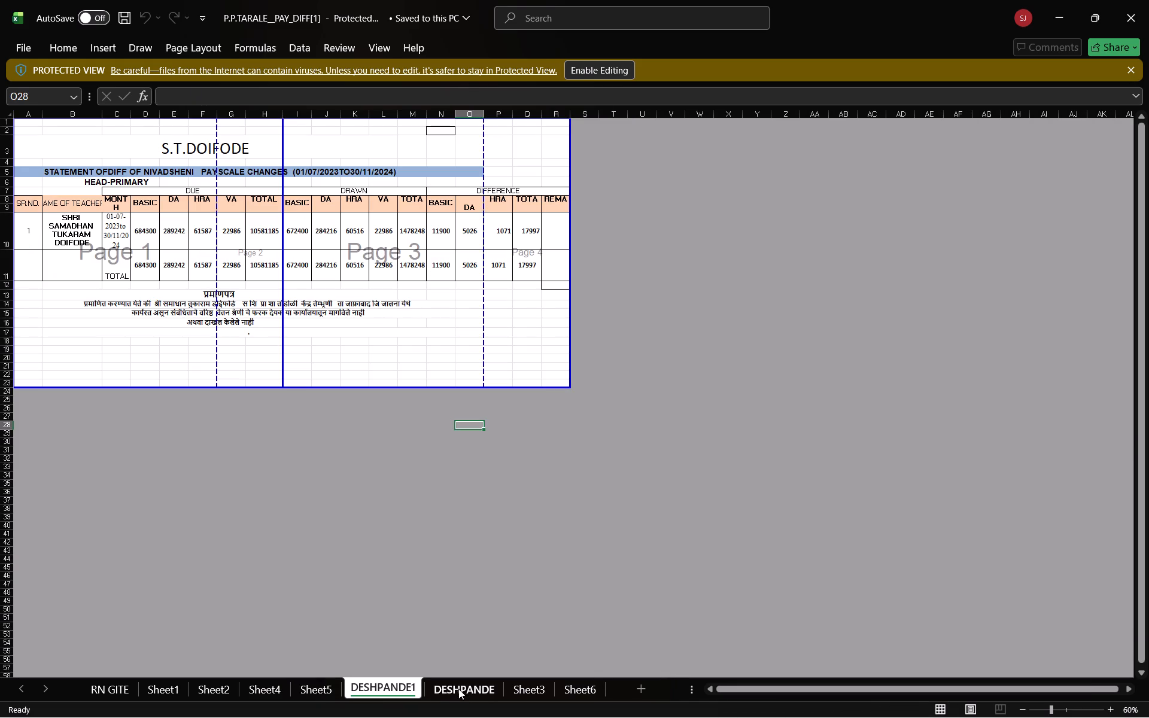
pyautogui.click(458, 686)
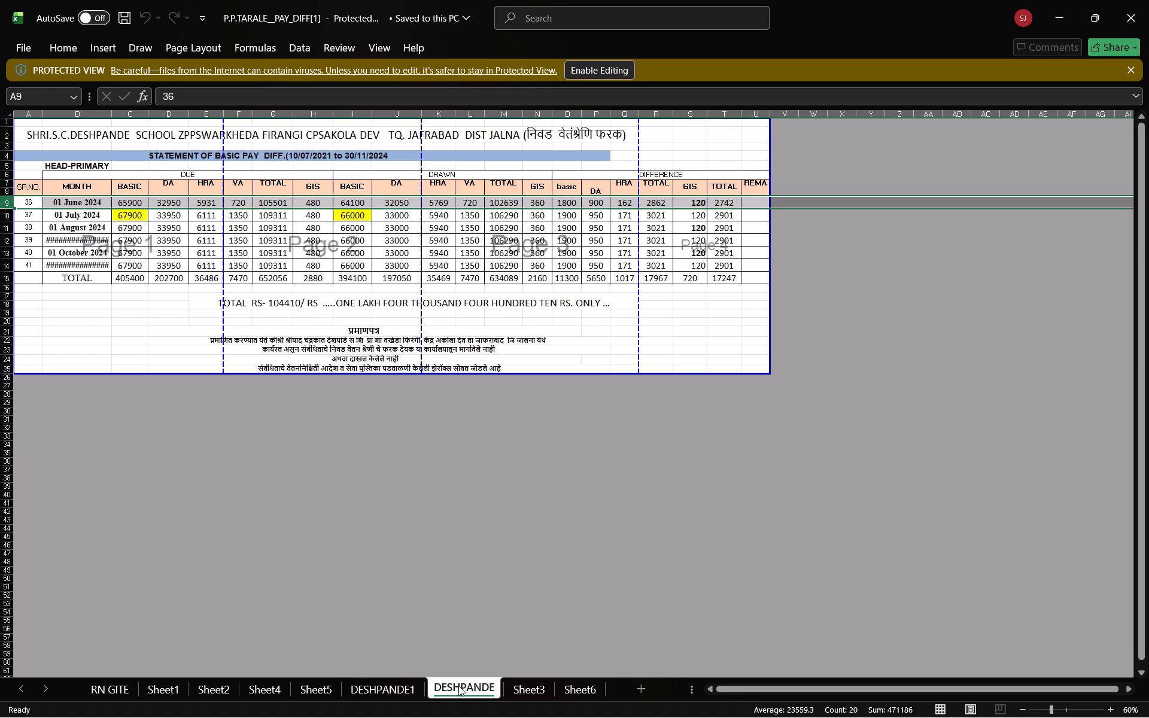
pyautogui.click(530, 687)
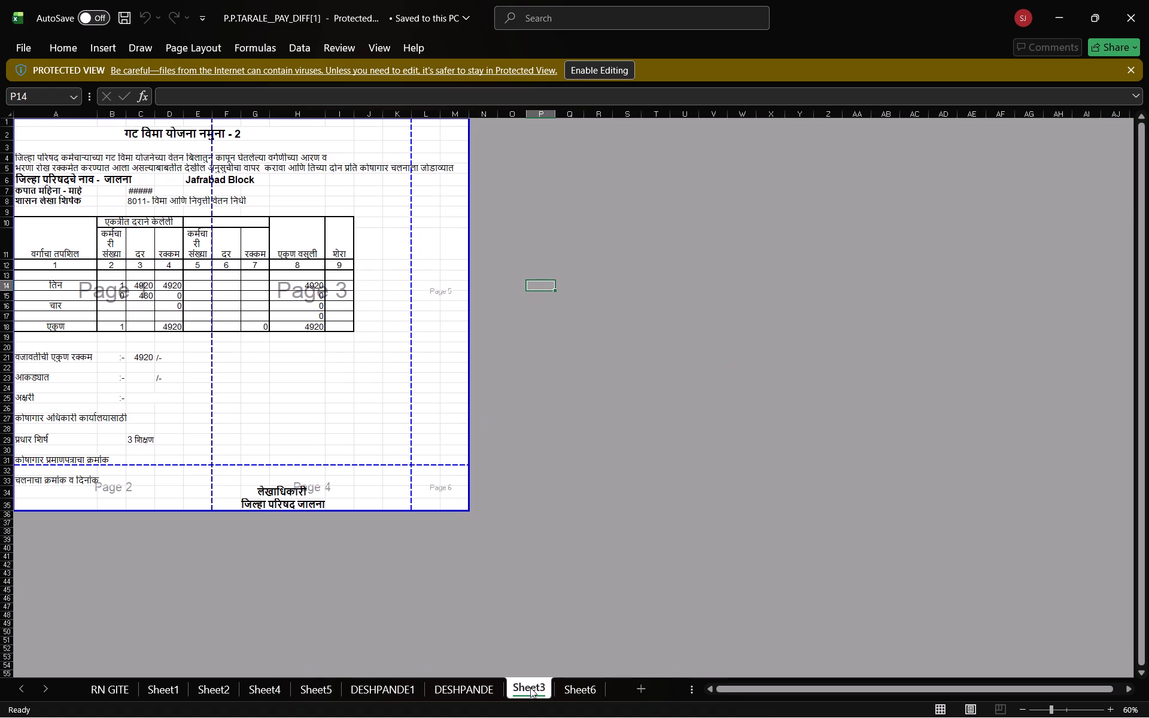
pyautogui.click(587, 693)
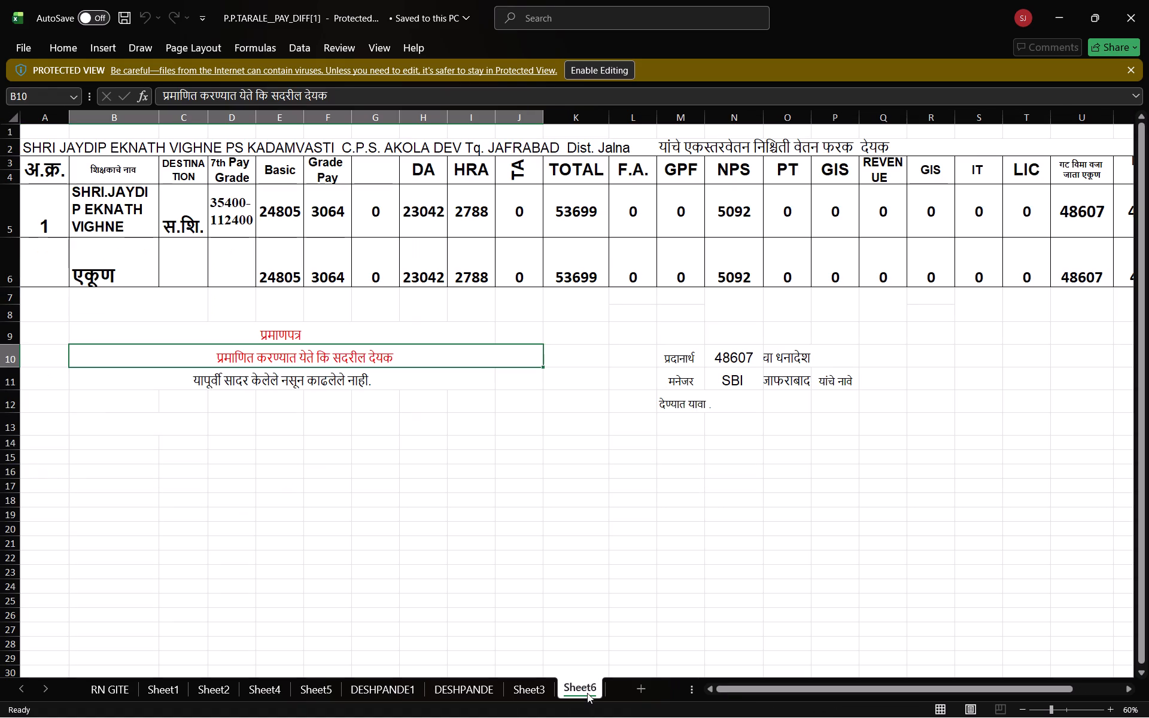
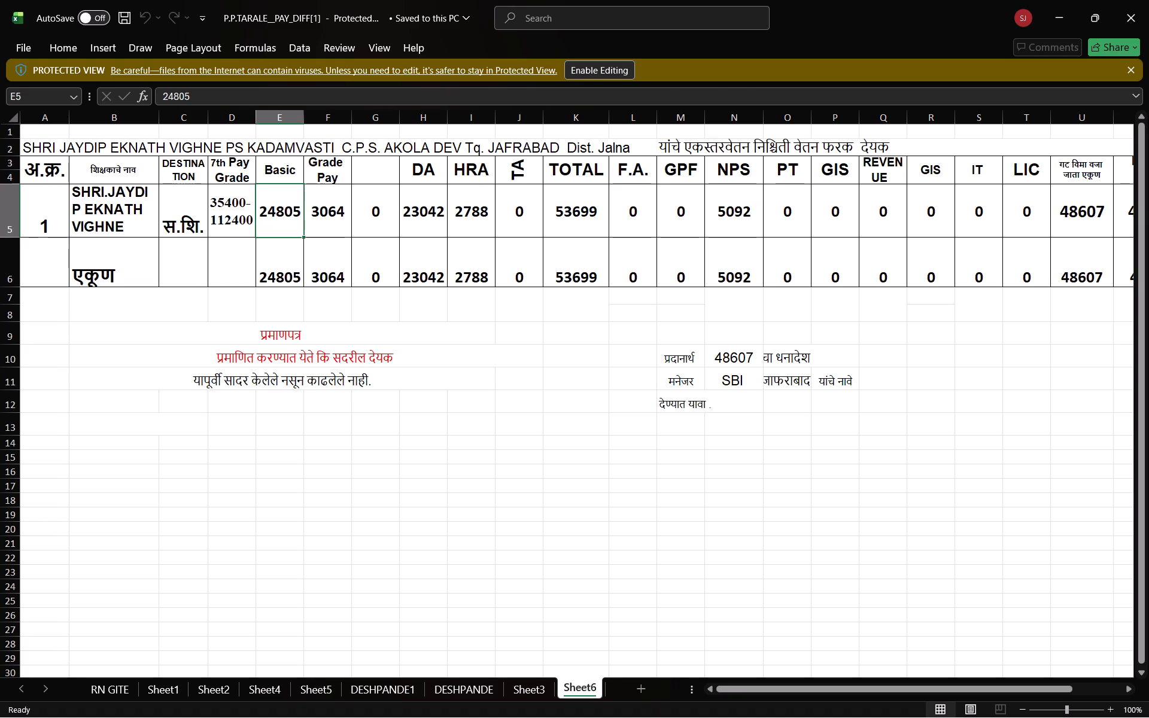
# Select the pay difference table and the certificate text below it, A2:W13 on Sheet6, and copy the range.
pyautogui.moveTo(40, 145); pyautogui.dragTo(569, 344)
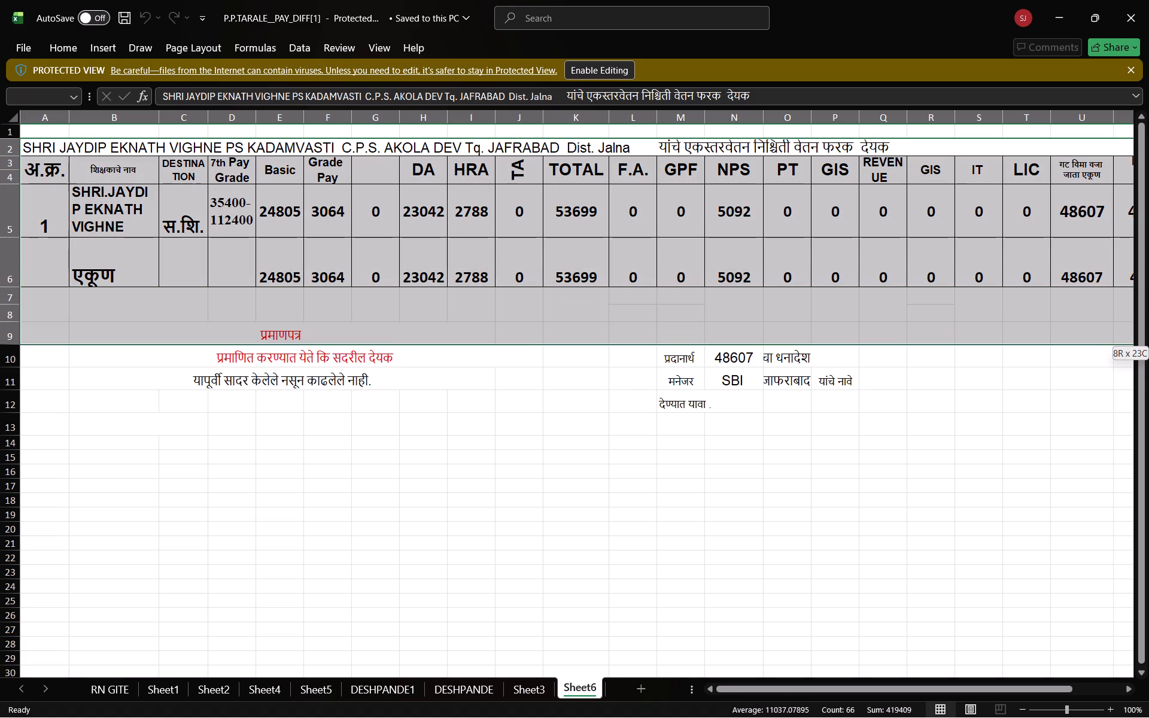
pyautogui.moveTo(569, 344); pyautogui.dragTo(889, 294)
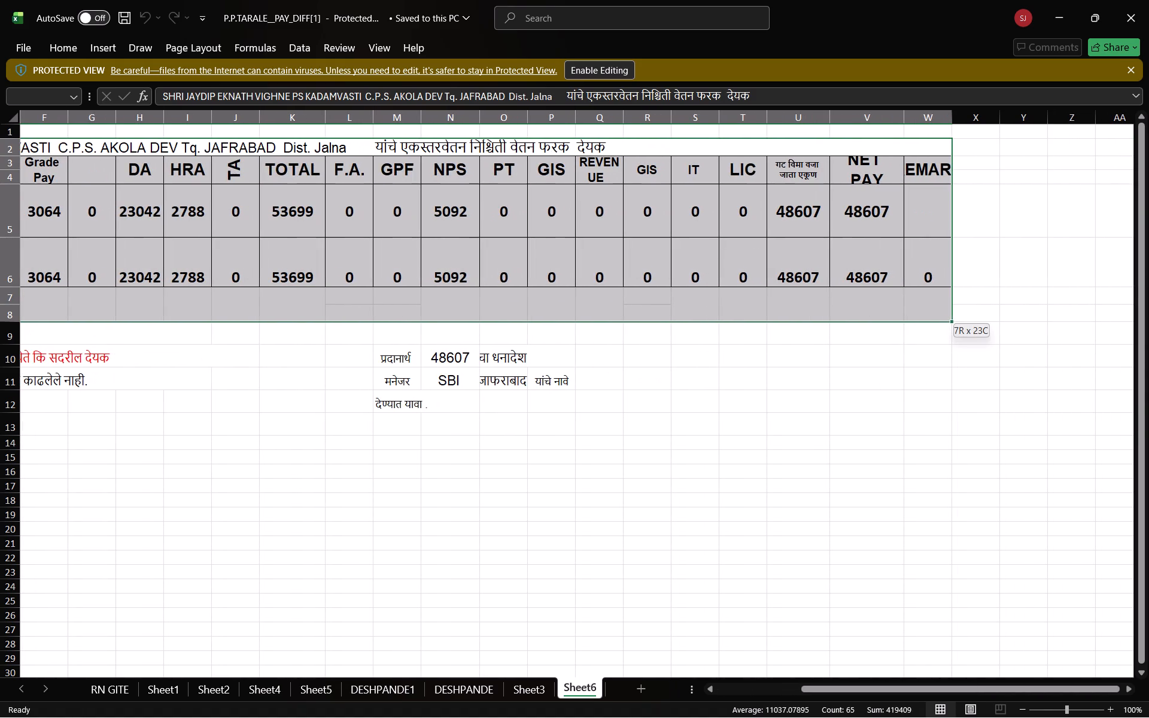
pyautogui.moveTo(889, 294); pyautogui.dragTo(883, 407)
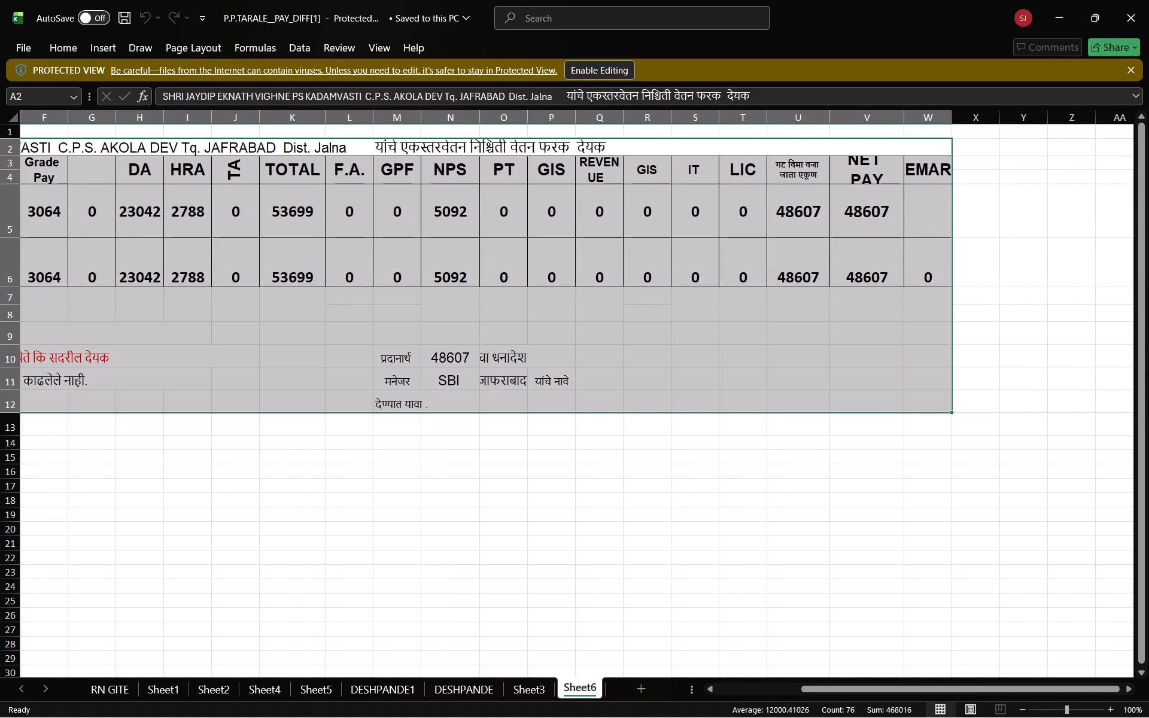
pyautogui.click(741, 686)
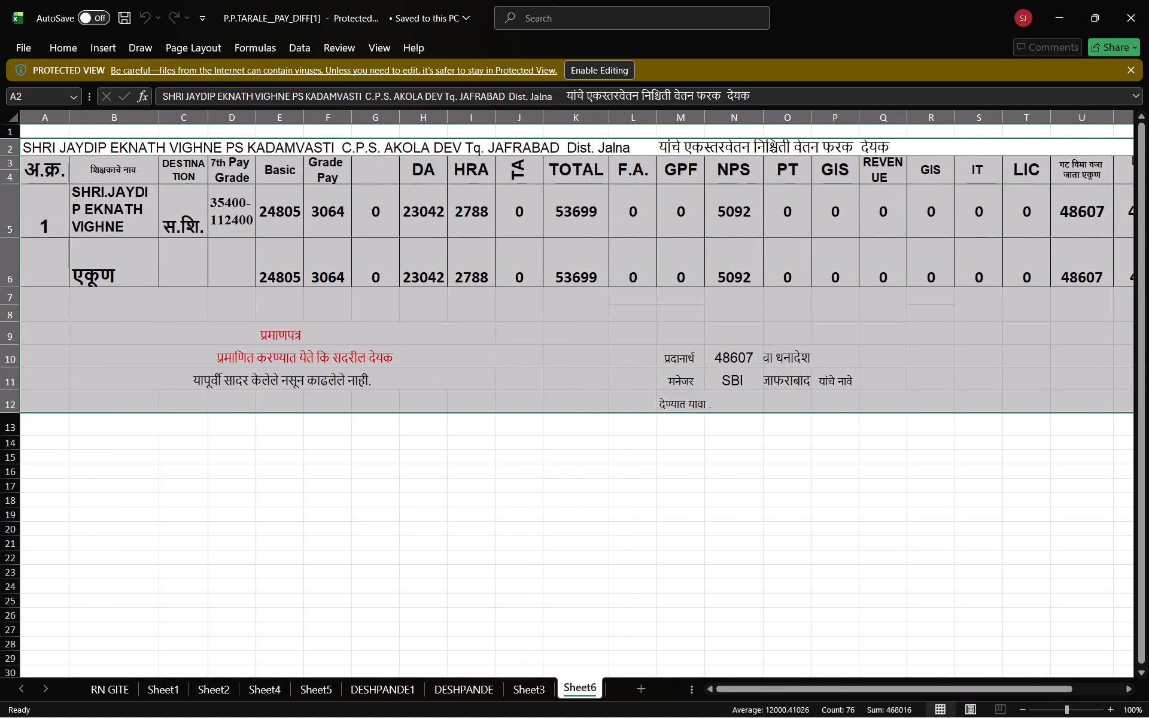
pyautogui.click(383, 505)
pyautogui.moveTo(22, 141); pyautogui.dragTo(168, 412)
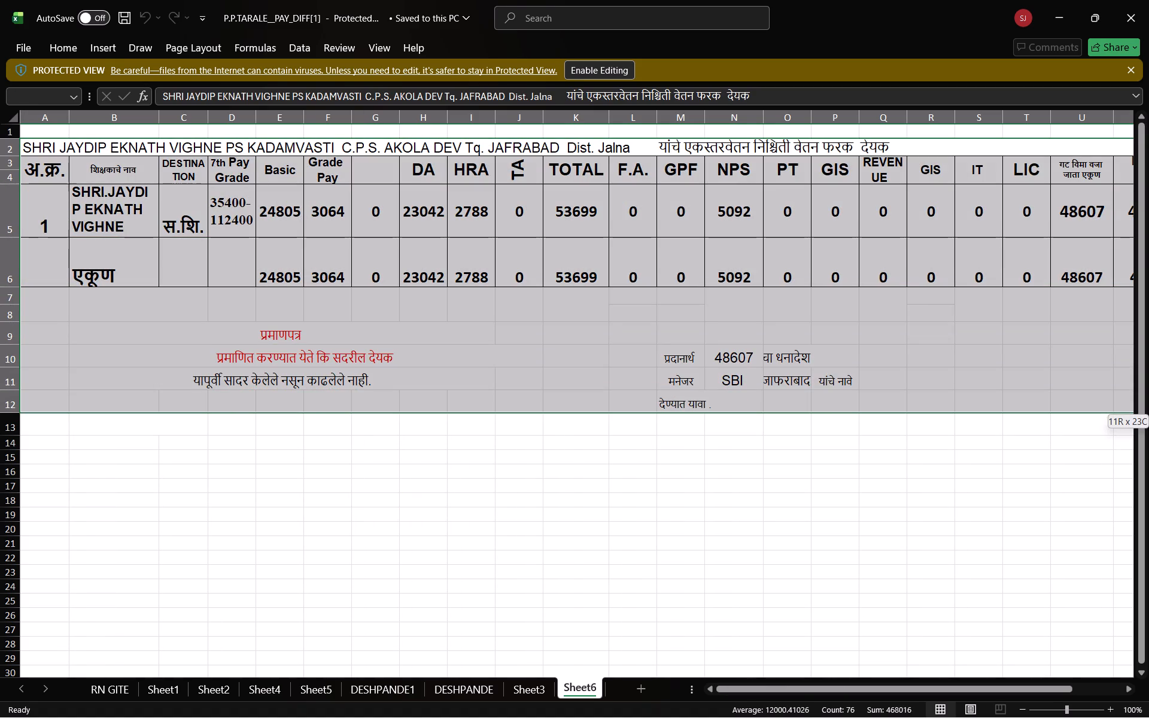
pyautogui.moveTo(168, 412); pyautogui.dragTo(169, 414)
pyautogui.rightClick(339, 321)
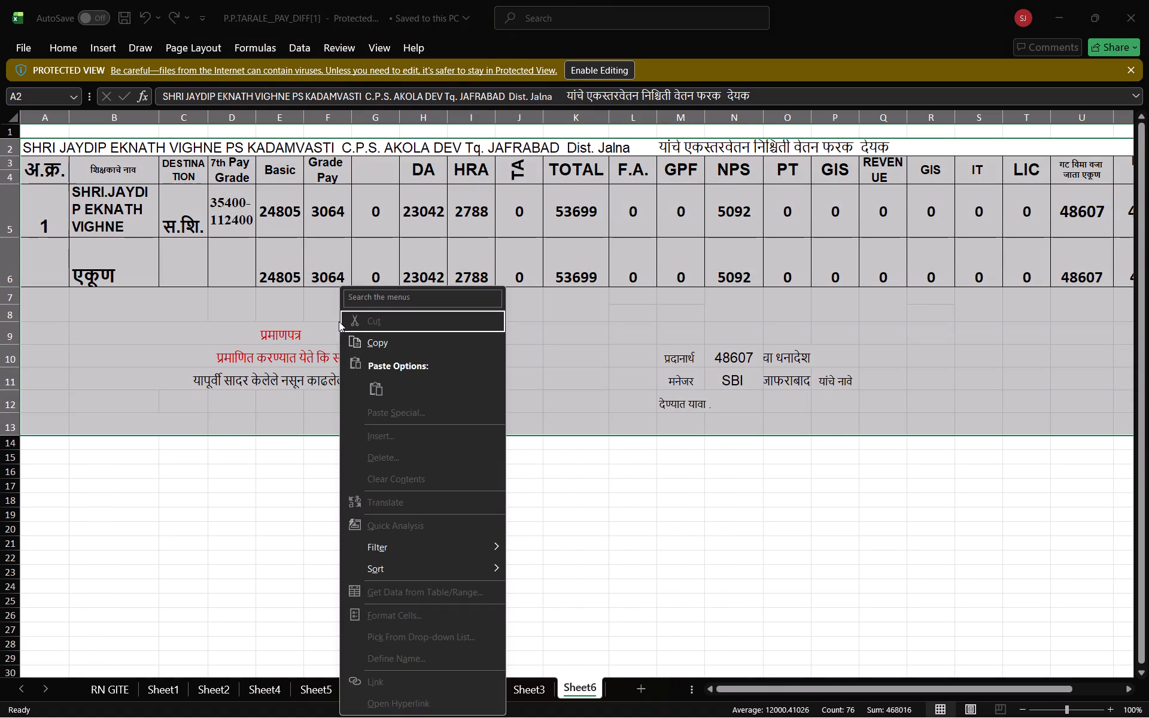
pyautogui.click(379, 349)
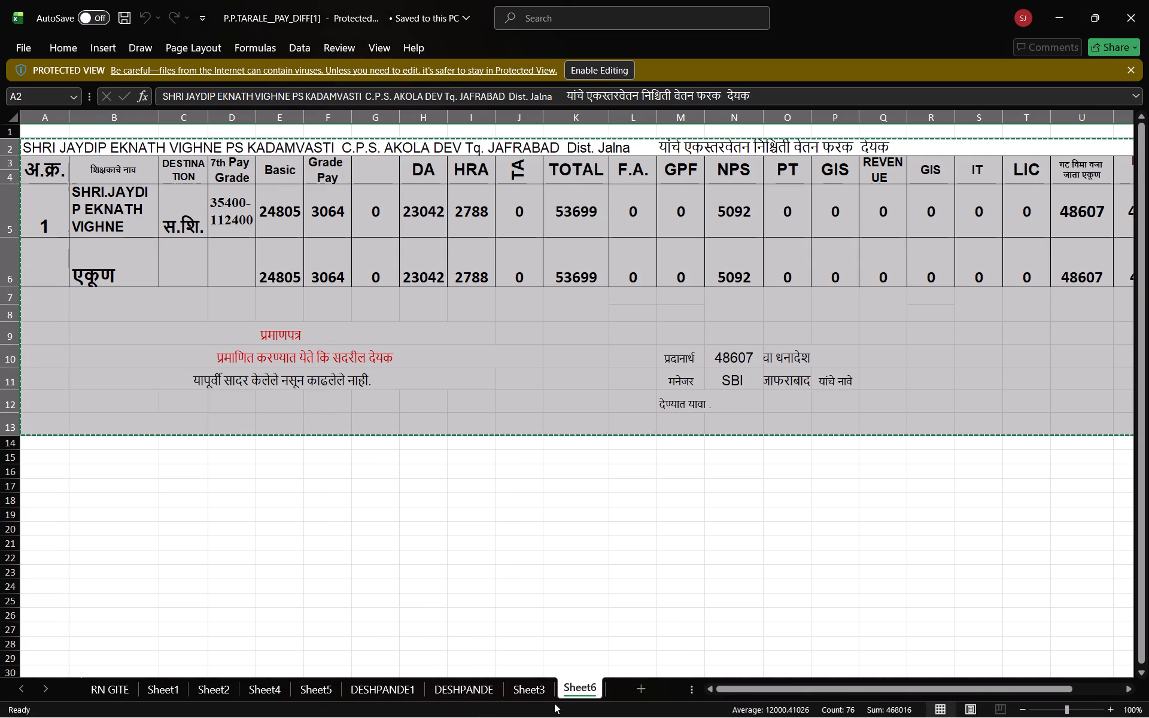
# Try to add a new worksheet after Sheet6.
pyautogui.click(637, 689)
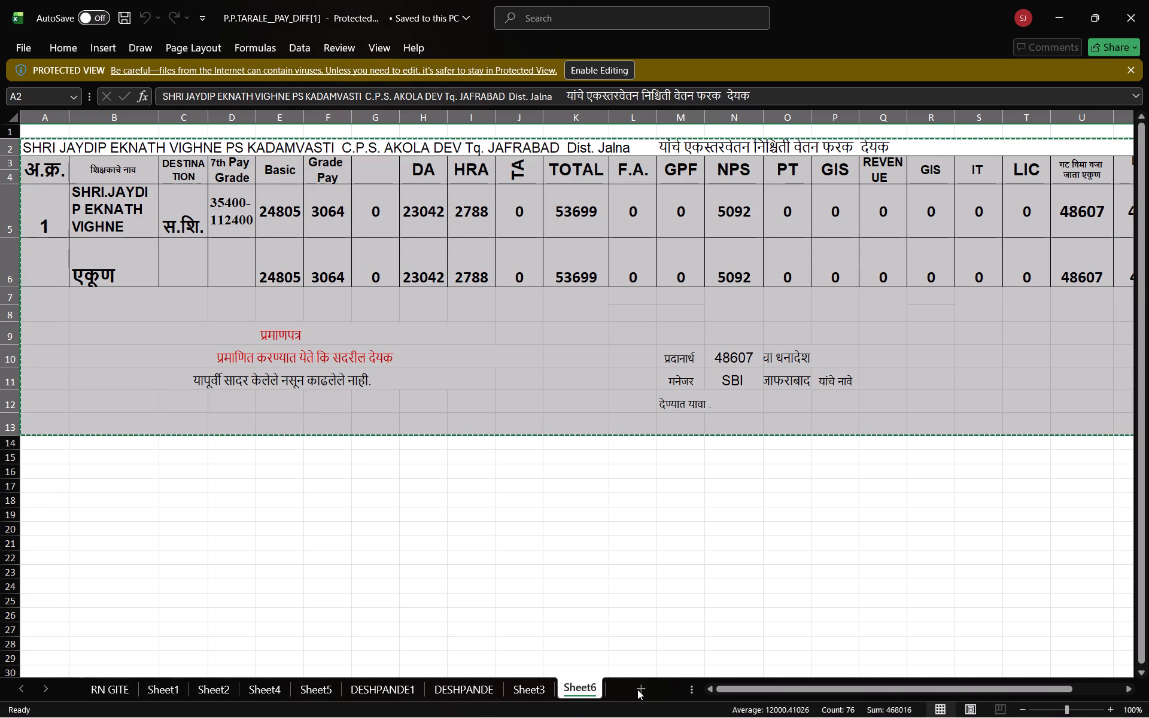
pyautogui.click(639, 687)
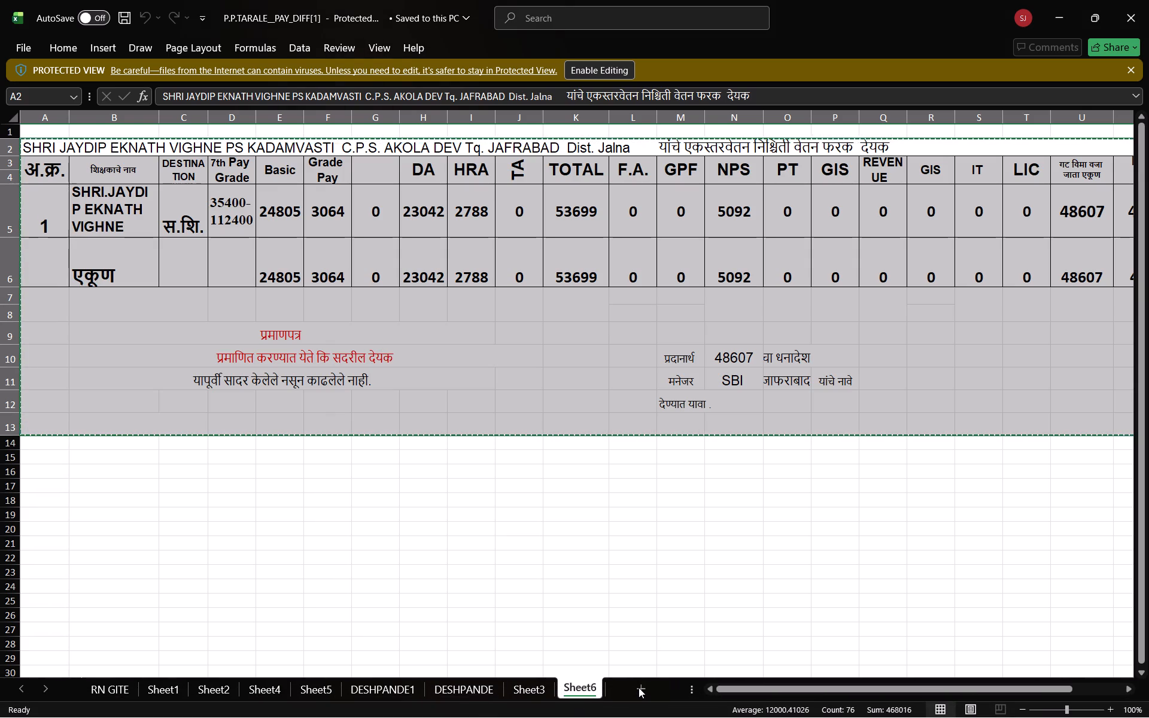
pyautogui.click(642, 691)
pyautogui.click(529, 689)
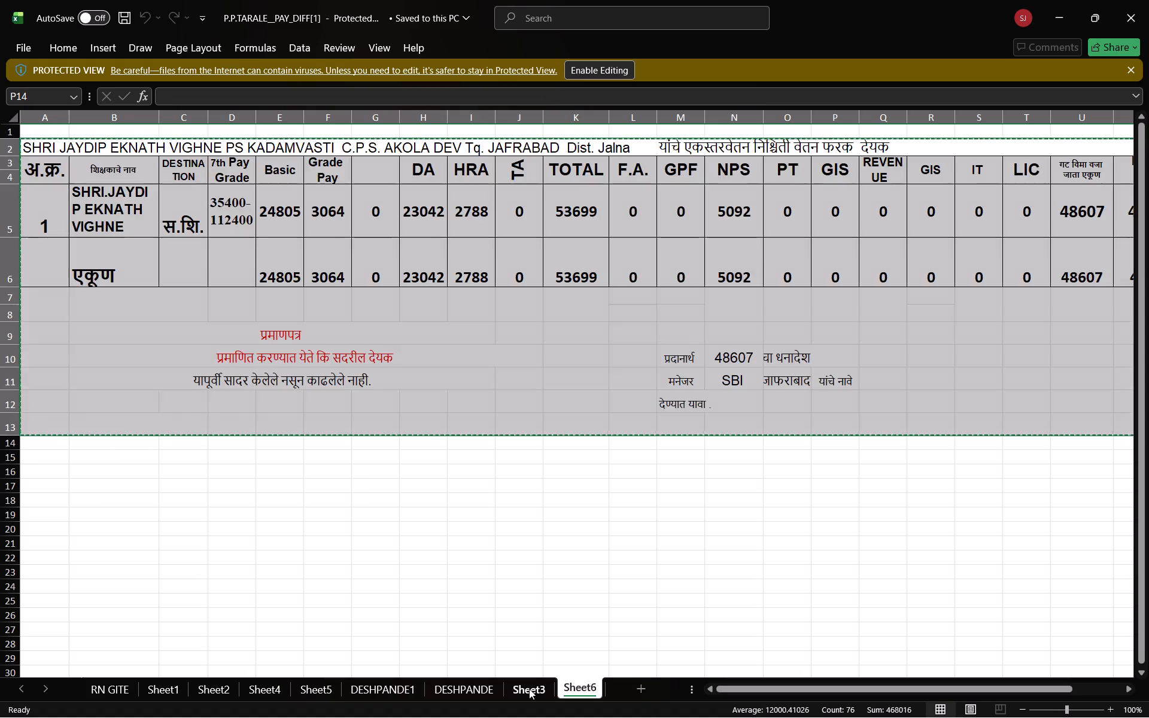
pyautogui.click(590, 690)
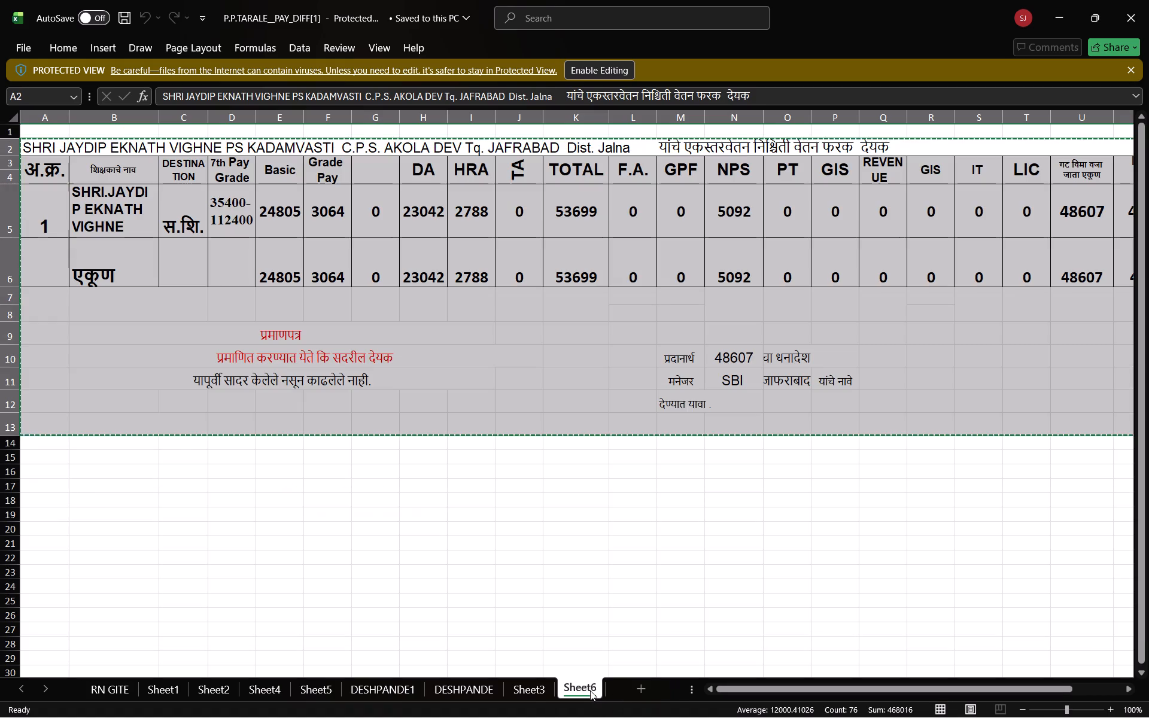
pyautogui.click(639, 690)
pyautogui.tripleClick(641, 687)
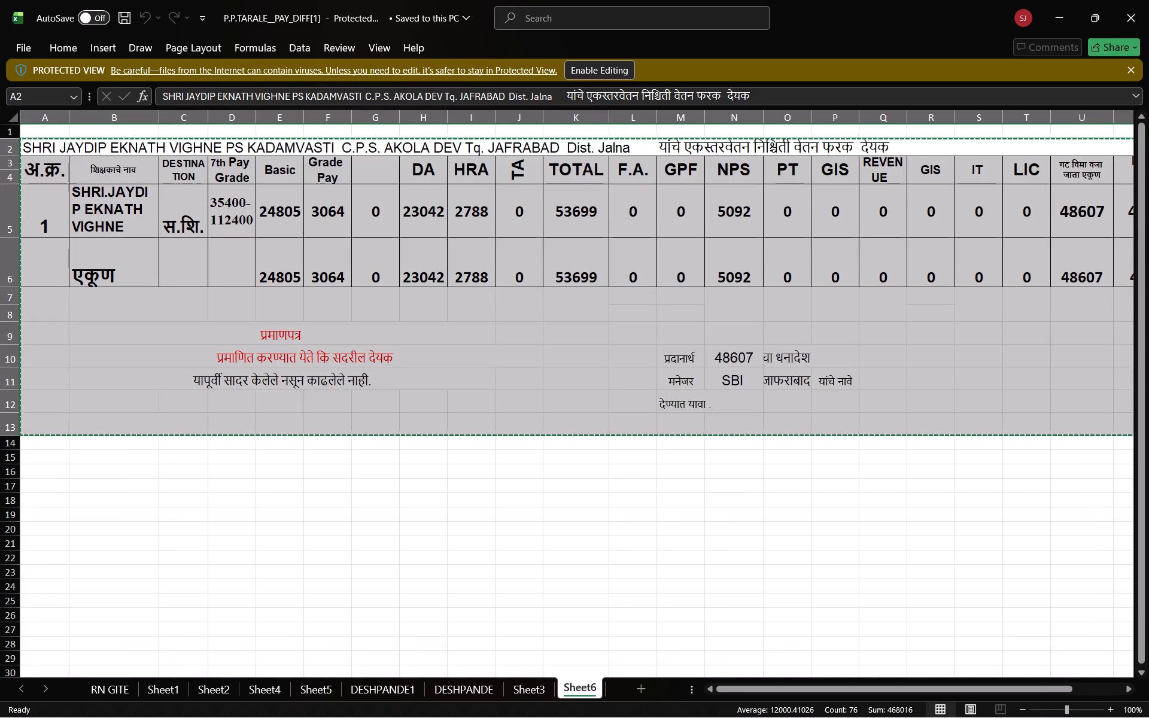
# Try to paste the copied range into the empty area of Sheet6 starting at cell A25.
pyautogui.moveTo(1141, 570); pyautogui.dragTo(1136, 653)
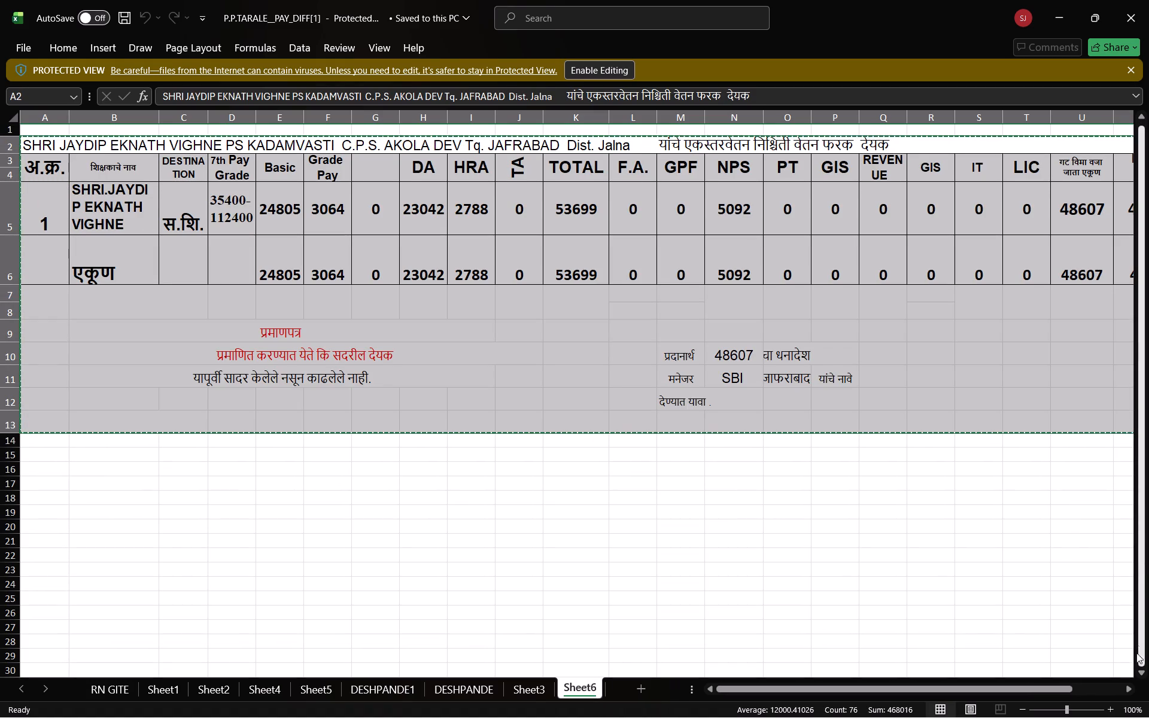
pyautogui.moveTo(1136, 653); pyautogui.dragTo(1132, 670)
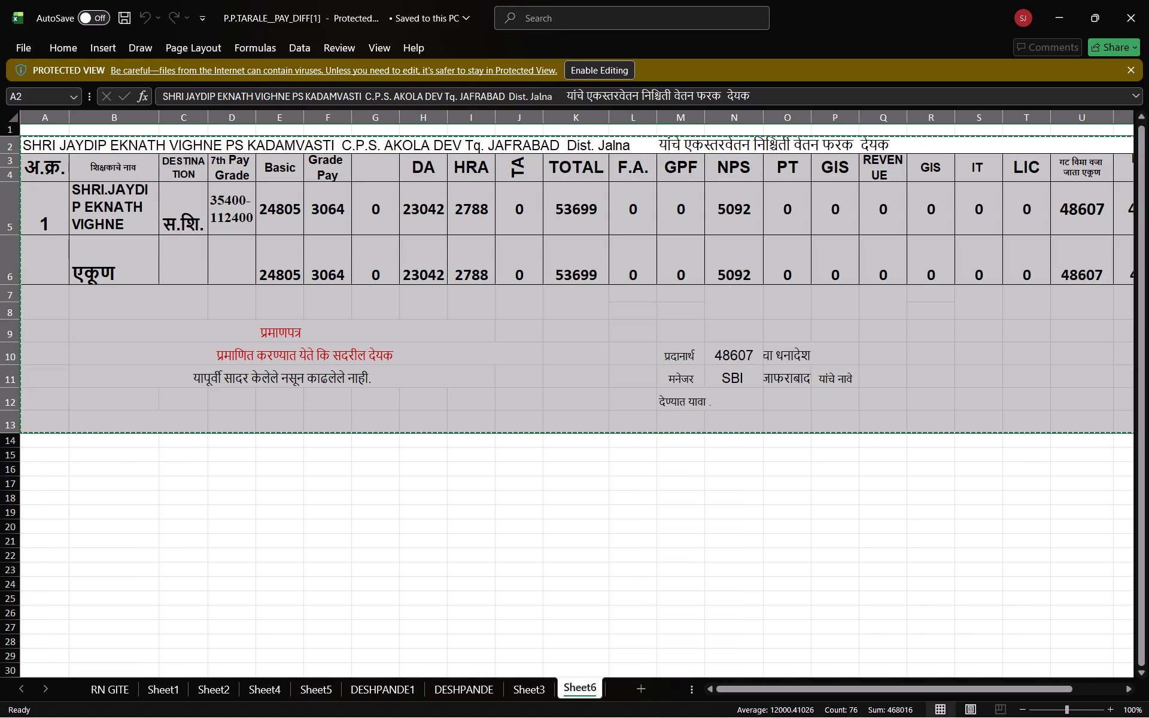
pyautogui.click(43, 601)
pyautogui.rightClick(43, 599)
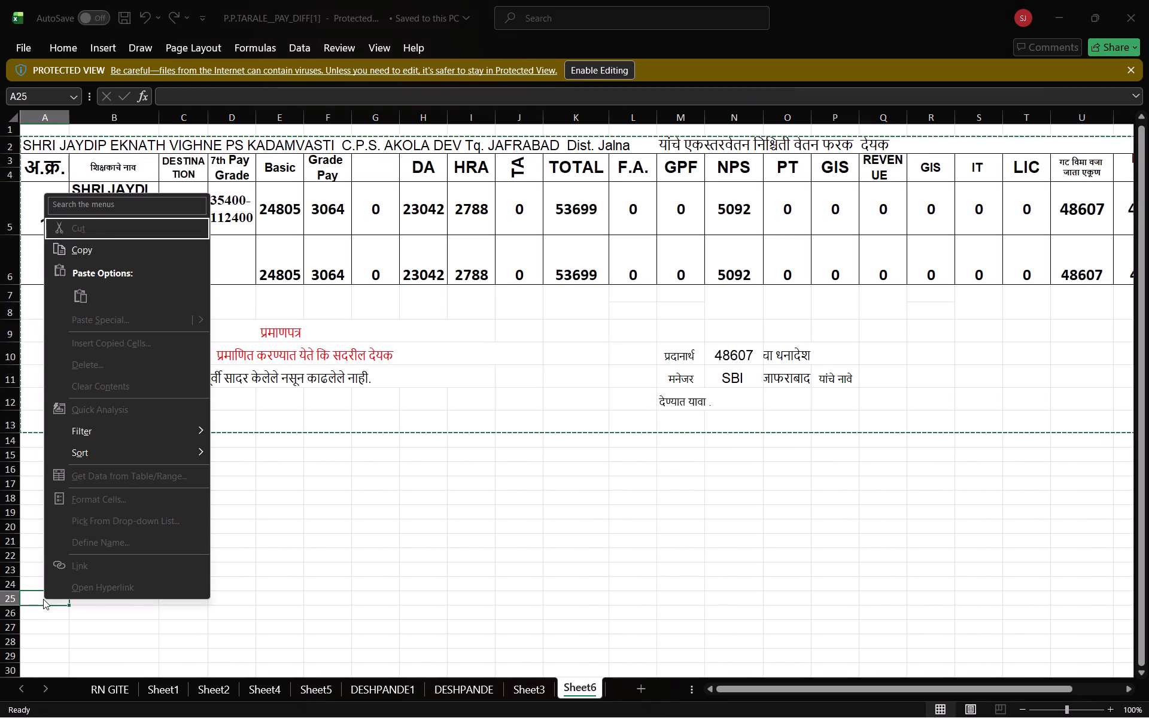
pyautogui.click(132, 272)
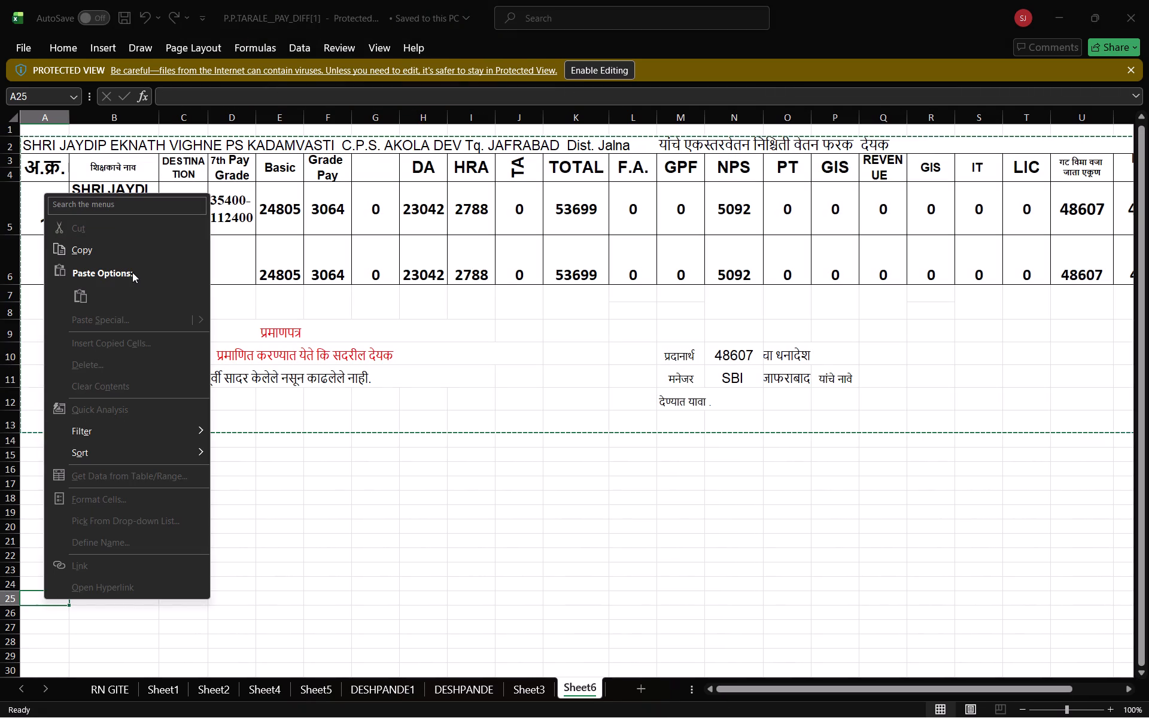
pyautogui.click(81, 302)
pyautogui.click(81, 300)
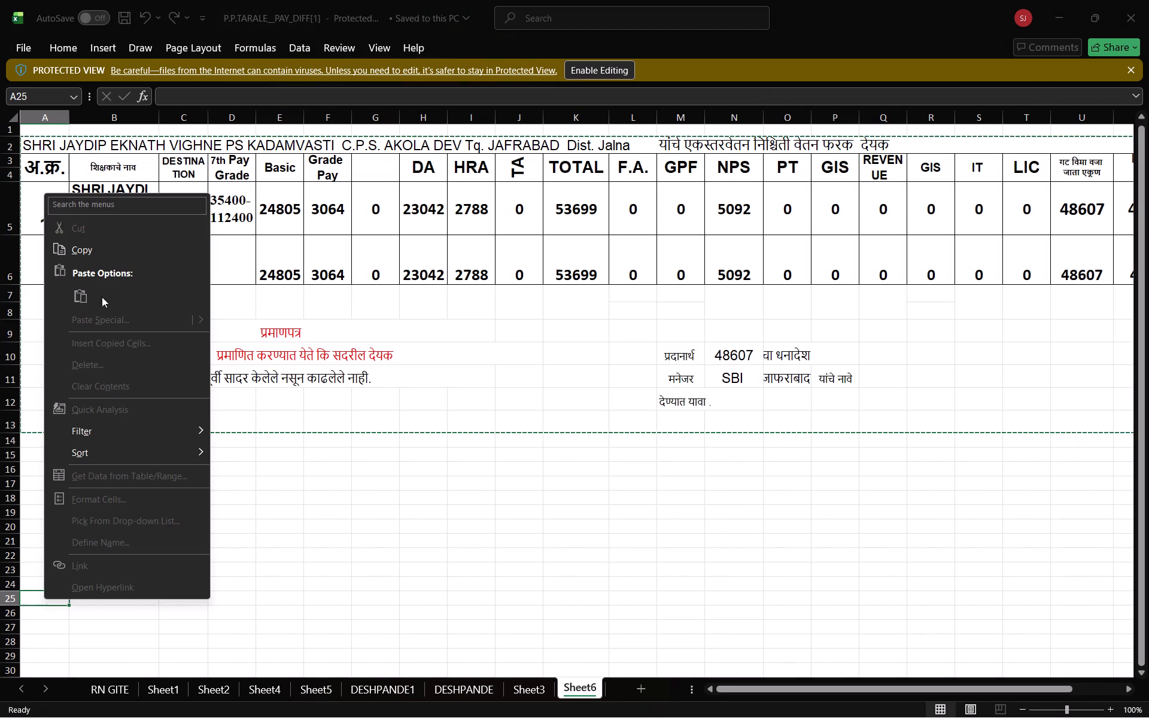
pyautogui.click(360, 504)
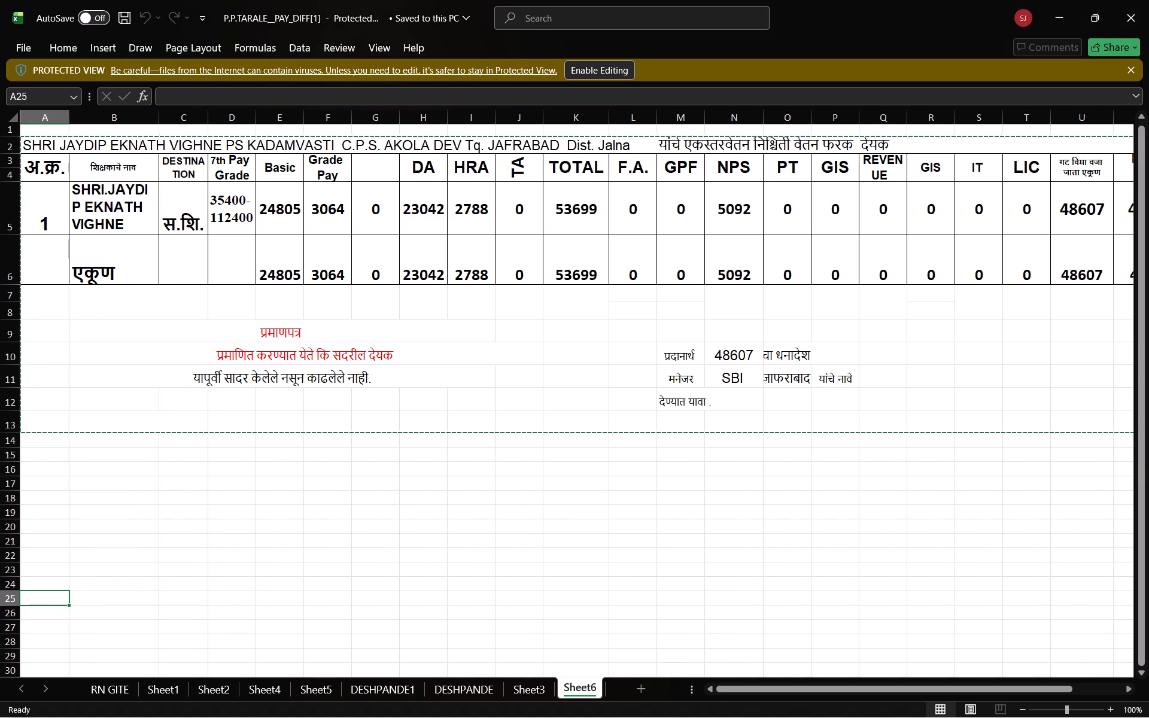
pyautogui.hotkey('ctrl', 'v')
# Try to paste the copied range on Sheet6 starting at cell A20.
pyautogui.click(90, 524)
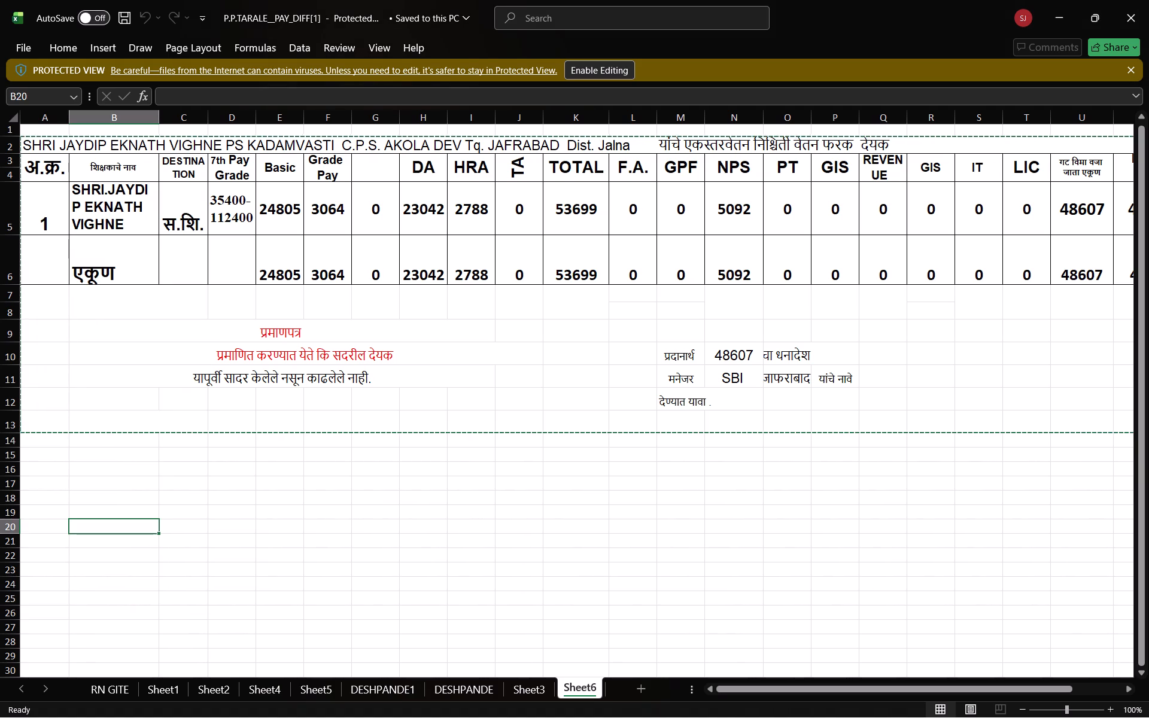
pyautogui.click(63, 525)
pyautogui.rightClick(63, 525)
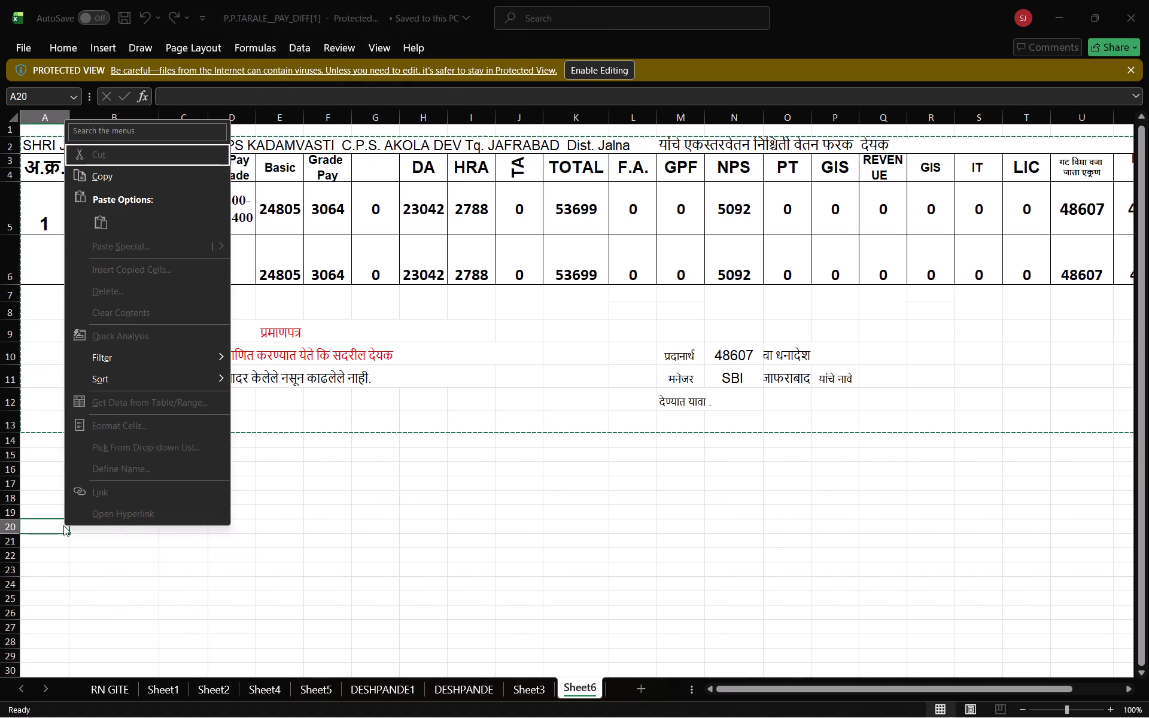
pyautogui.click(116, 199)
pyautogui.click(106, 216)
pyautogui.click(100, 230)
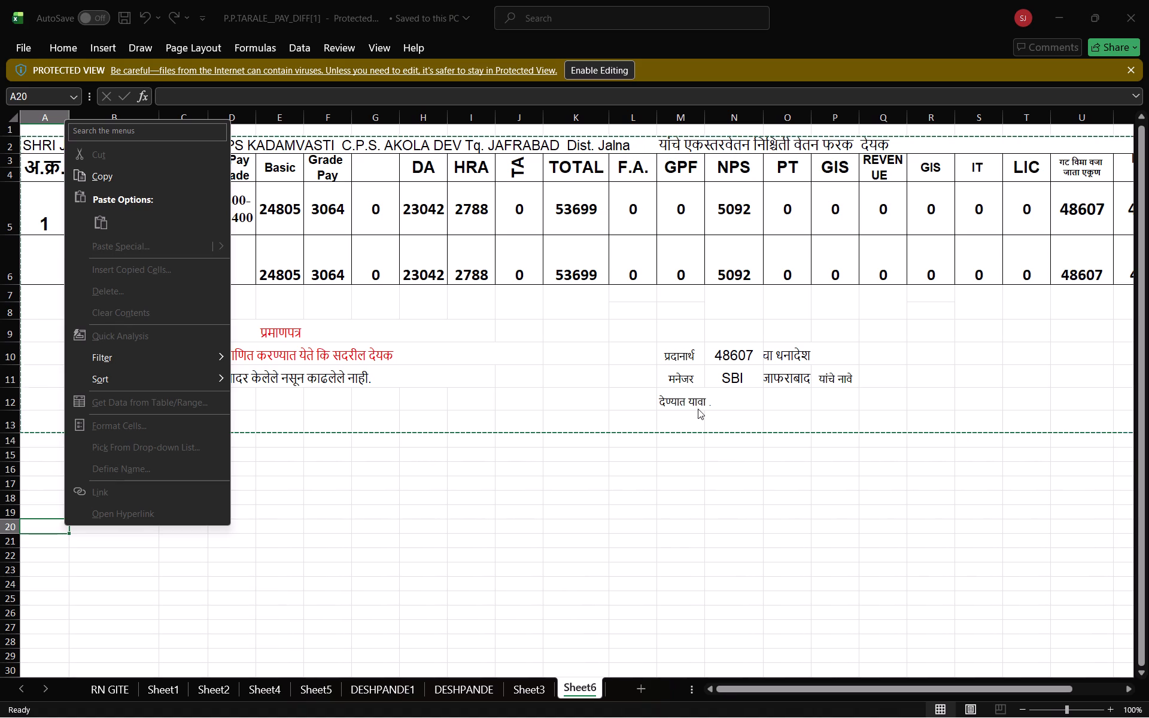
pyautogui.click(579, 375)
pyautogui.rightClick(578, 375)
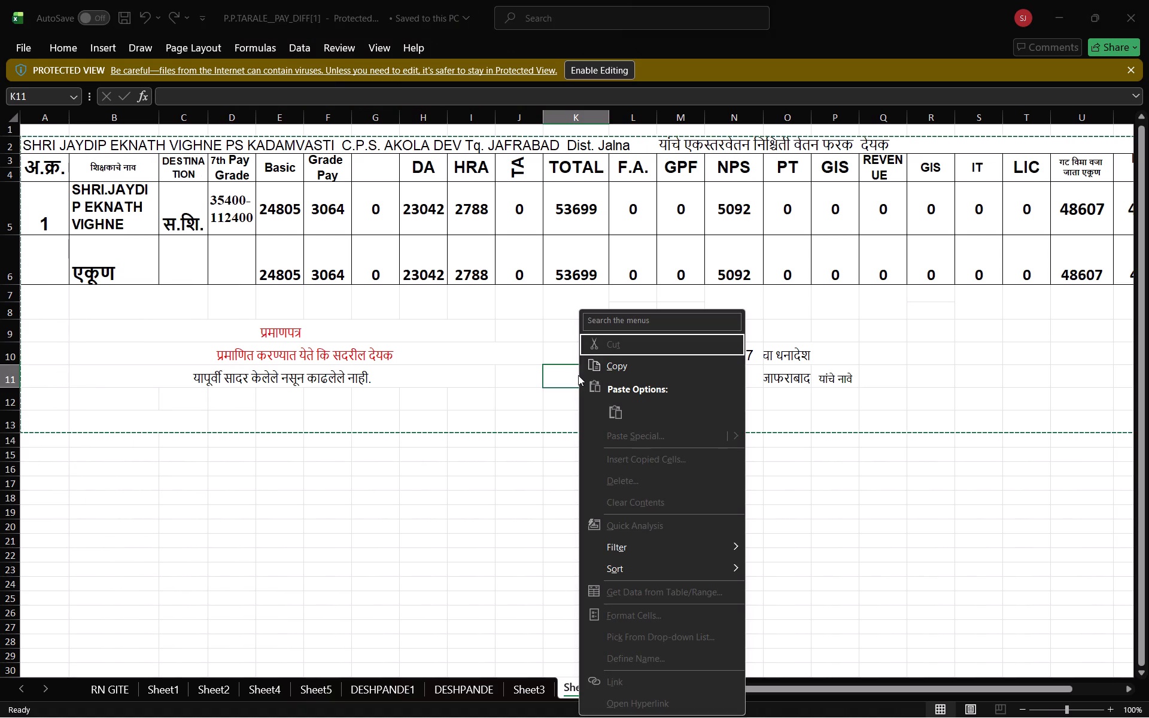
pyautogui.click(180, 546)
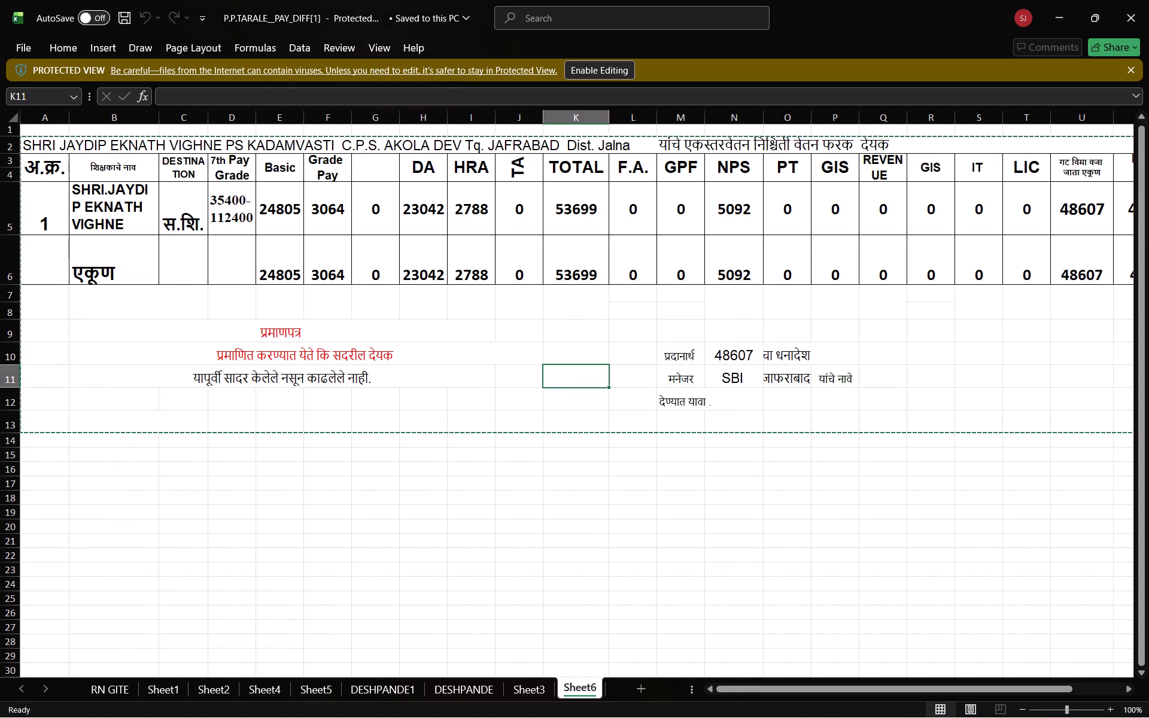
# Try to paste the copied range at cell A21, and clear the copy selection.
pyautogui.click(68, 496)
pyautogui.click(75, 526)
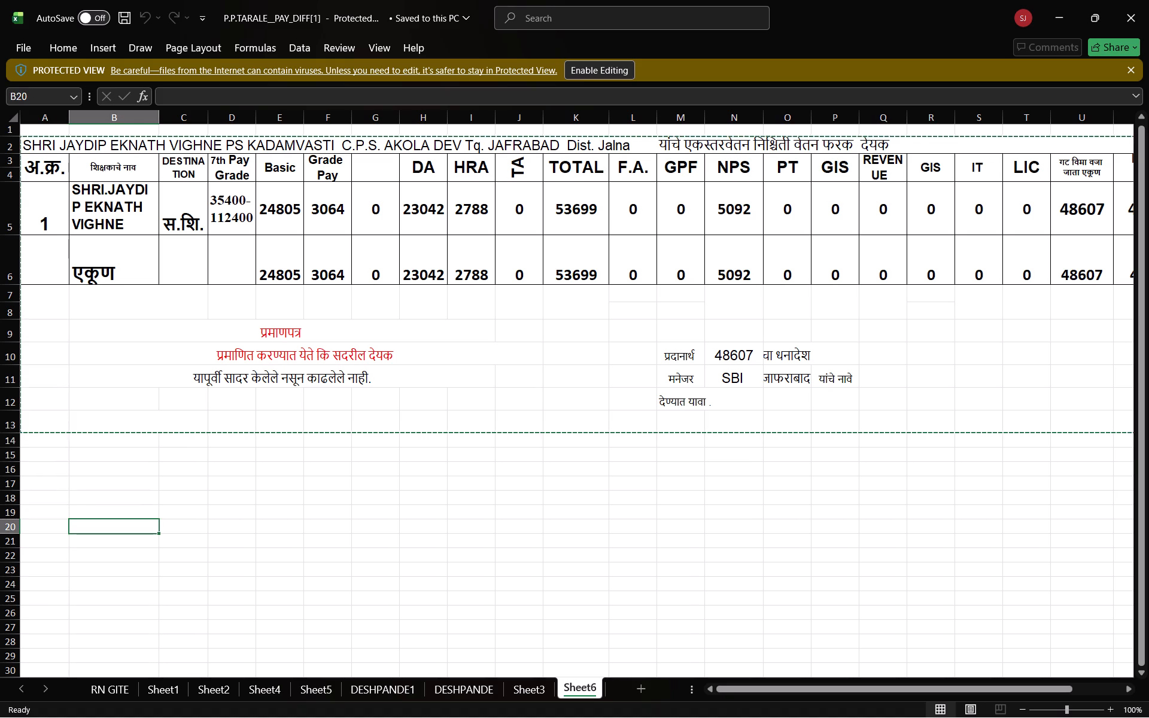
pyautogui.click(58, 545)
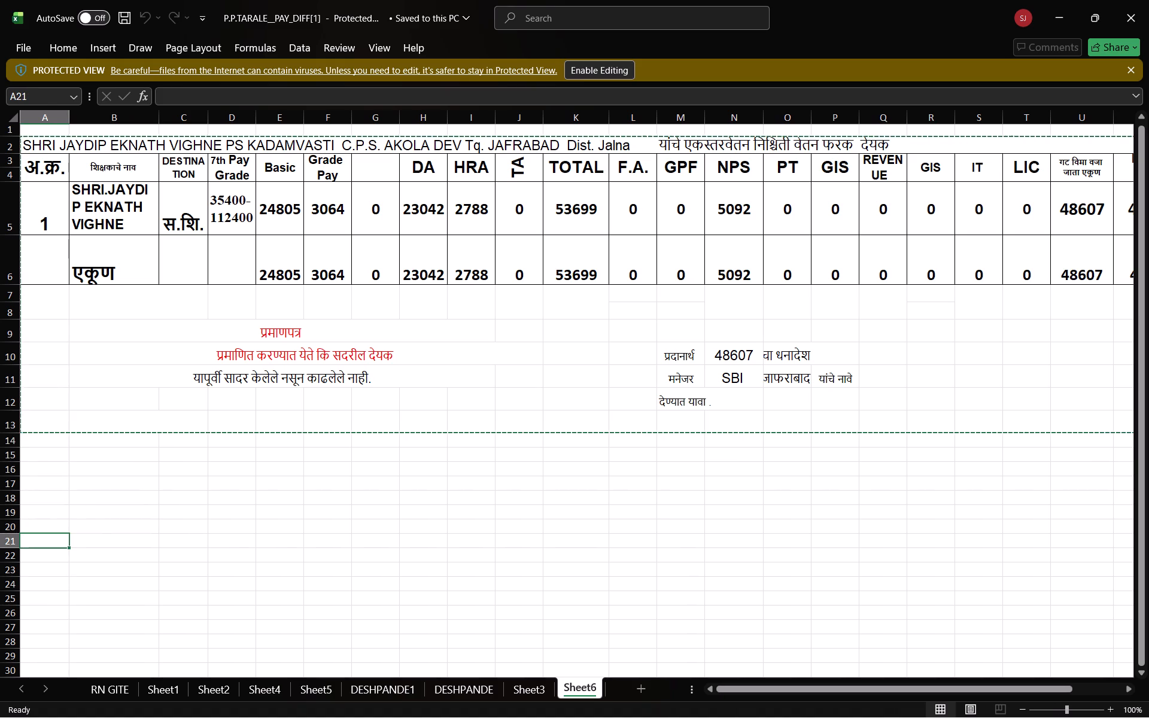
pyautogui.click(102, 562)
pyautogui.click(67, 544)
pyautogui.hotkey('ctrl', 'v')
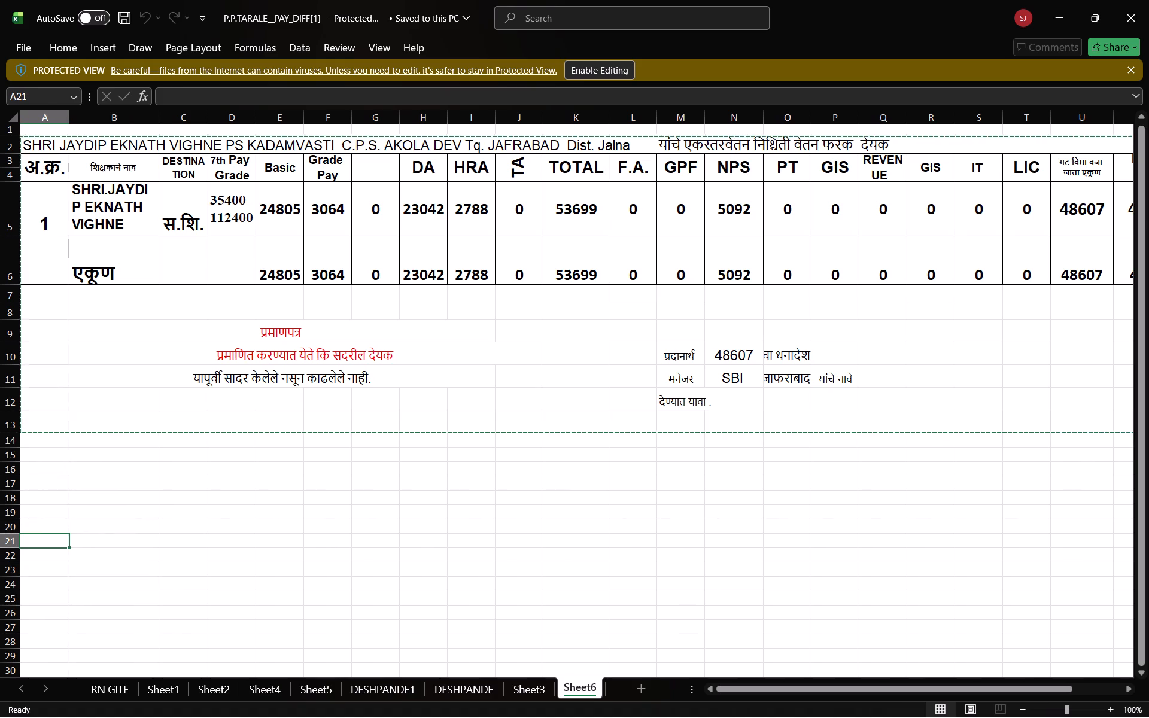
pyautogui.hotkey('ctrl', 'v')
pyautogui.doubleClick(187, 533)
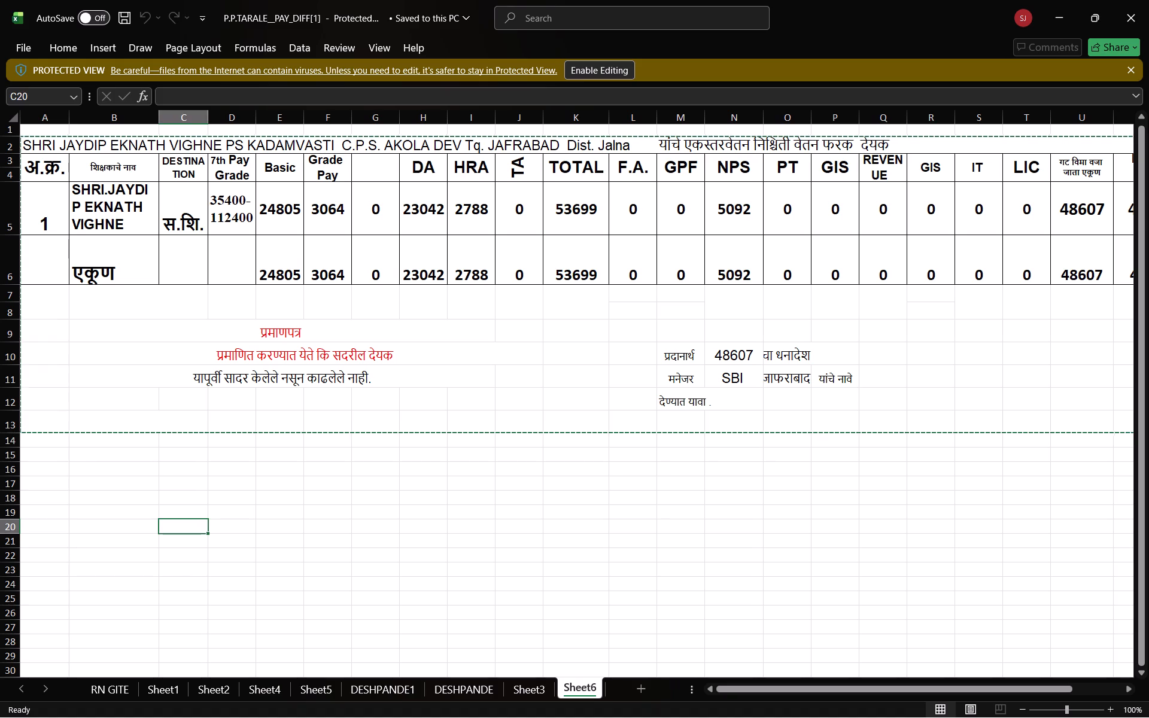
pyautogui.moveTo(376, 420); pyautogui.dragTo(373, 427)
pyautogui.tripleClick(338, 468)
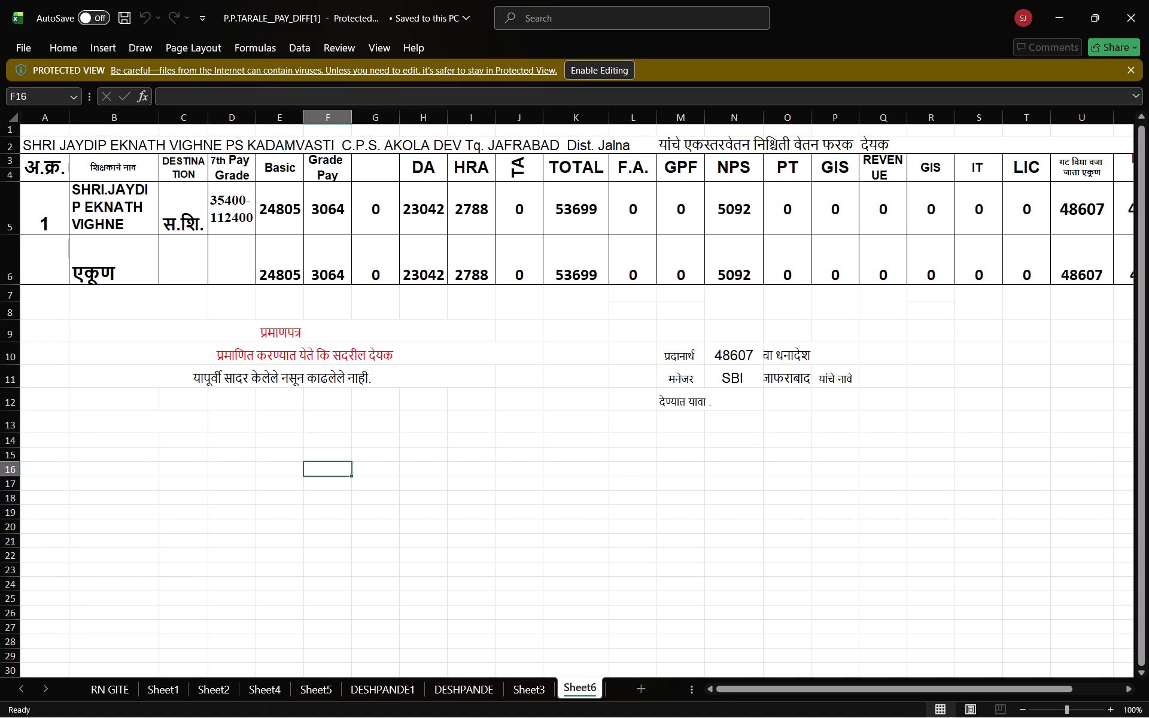
# Copy only the pay difference table with its title, from row 2 to the total in row 6, columns A to W.
pyautogui.moveTo(44, 145); pyautogui.dragTo(99, 220)
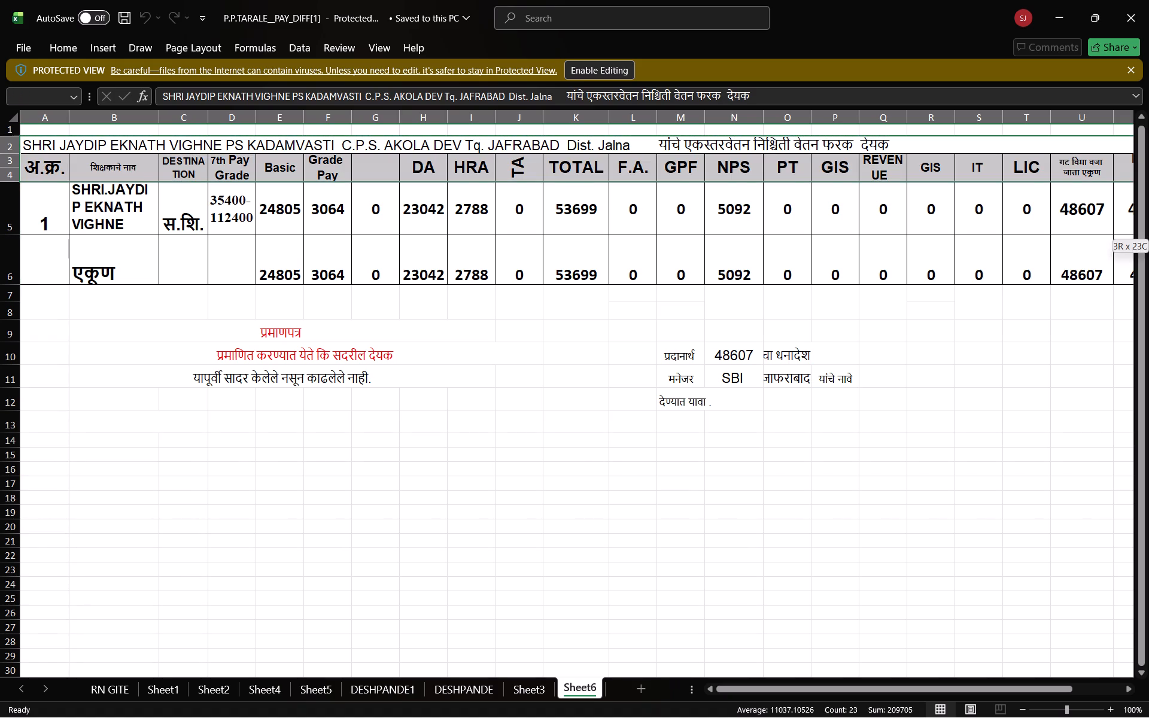
pyautogui.moveTo(99, 220); pyautogui.dragTo(179, 264)
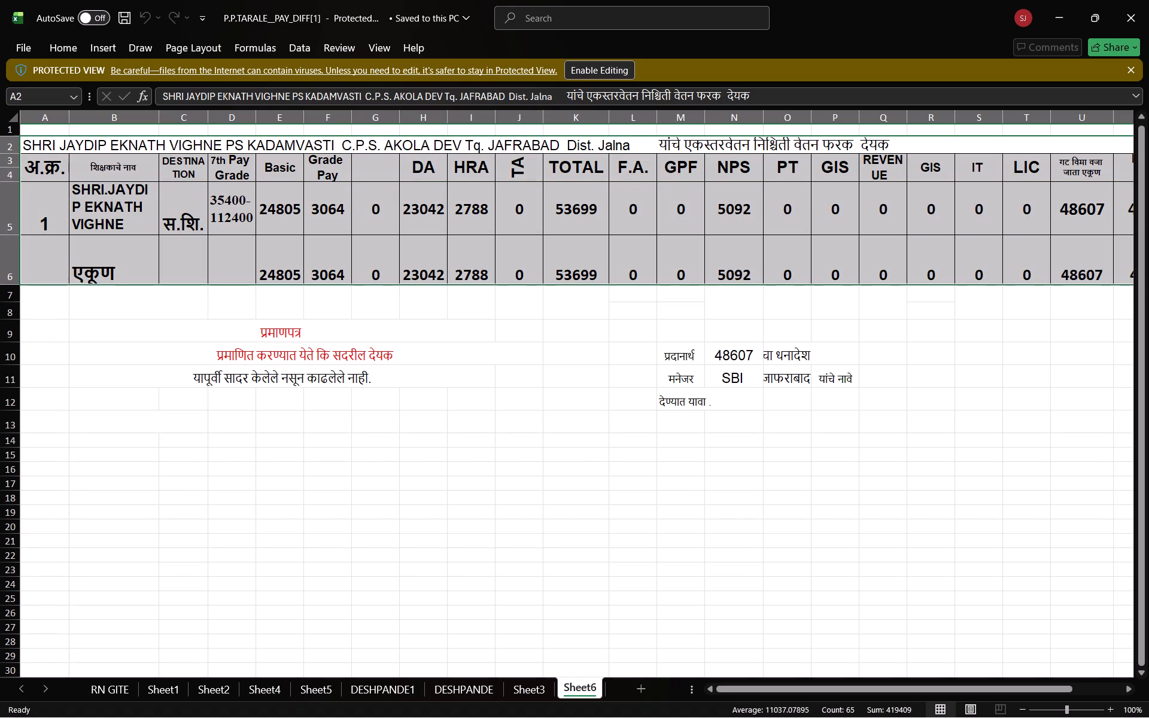
pyautogui.rightClick(433, 232)
pyautogui.click(463, 284)
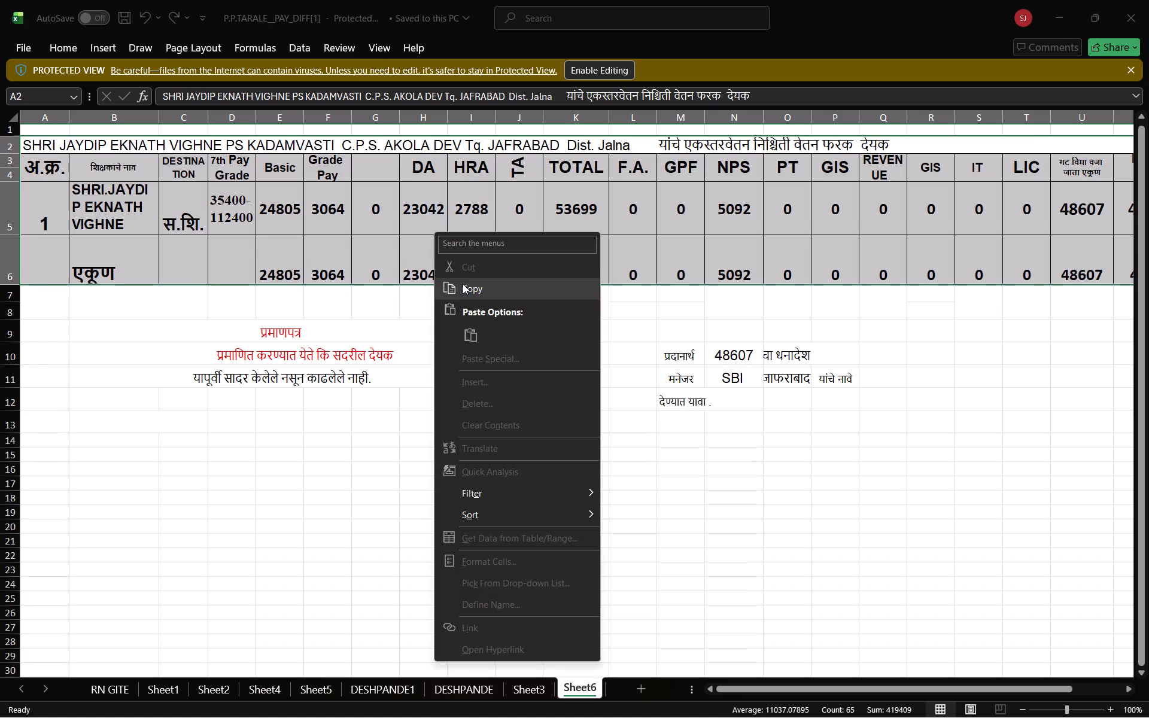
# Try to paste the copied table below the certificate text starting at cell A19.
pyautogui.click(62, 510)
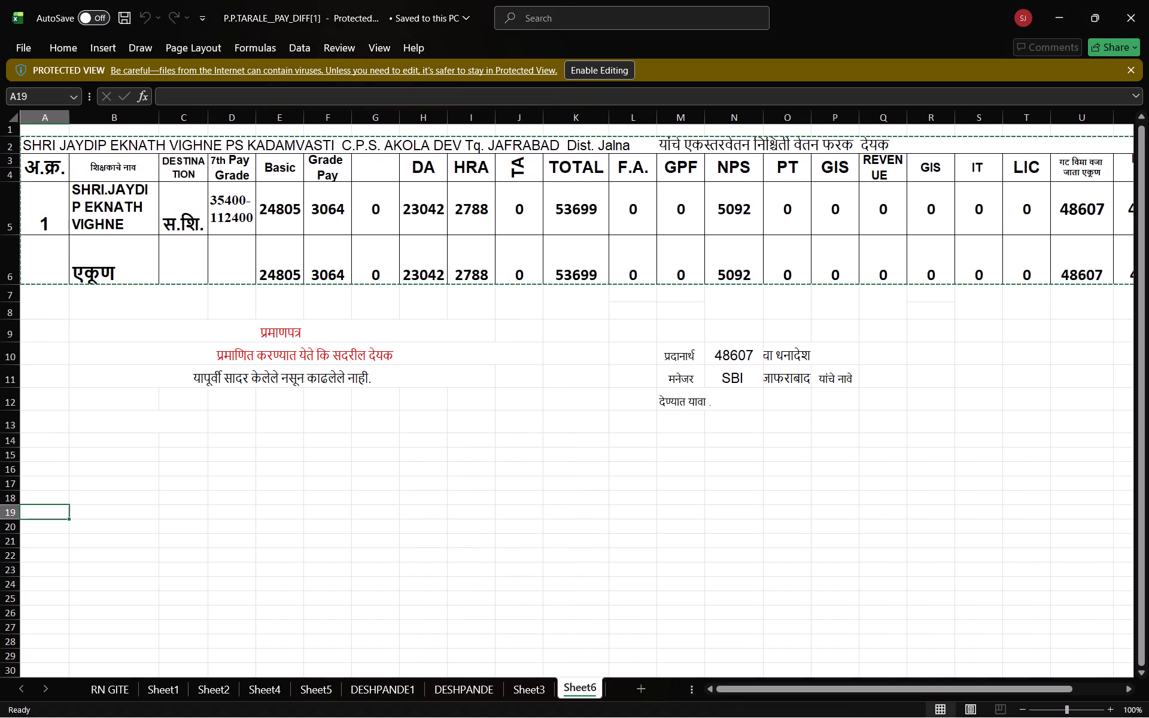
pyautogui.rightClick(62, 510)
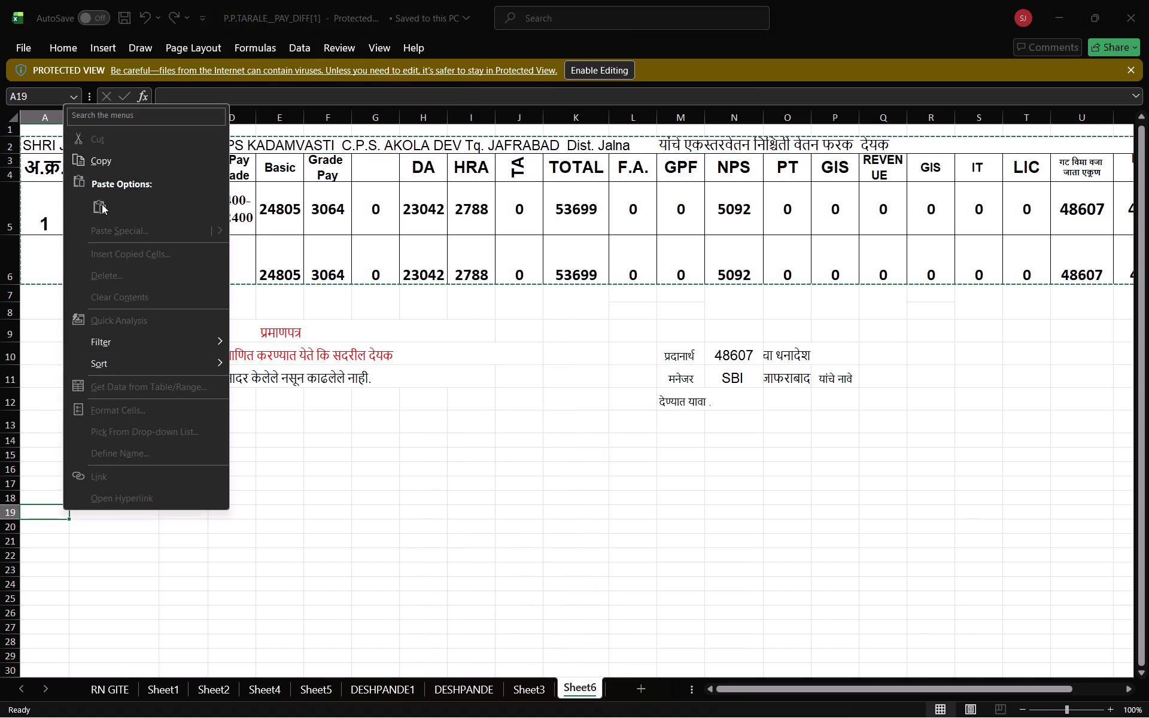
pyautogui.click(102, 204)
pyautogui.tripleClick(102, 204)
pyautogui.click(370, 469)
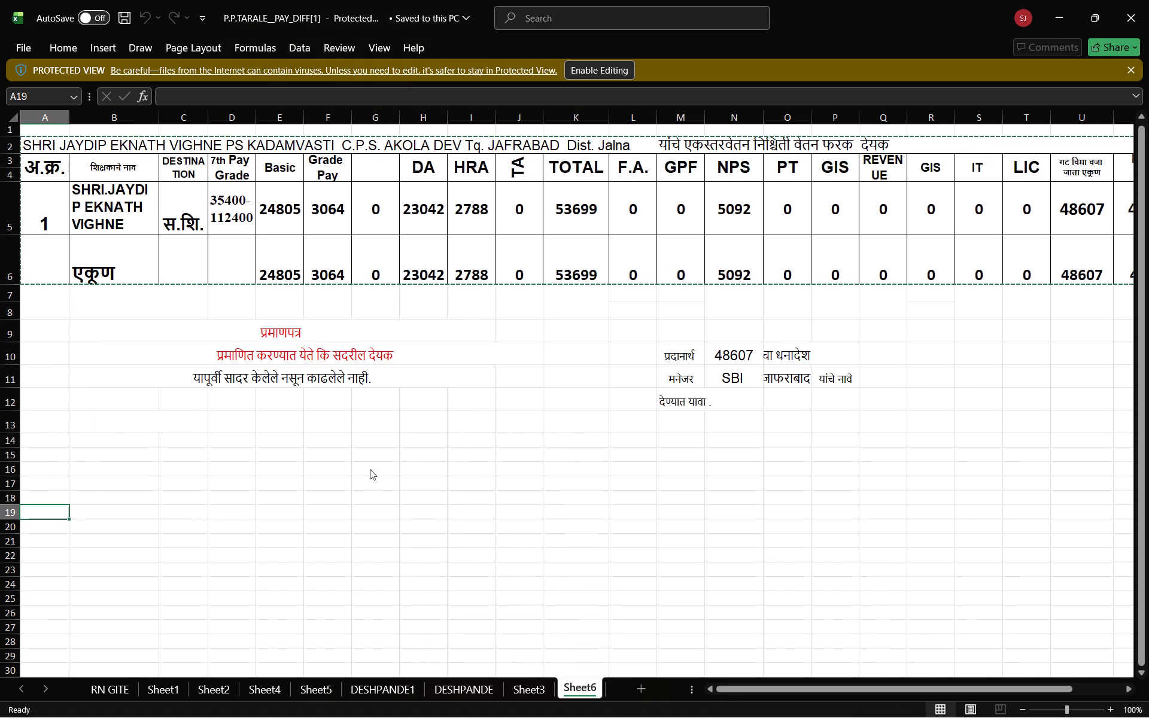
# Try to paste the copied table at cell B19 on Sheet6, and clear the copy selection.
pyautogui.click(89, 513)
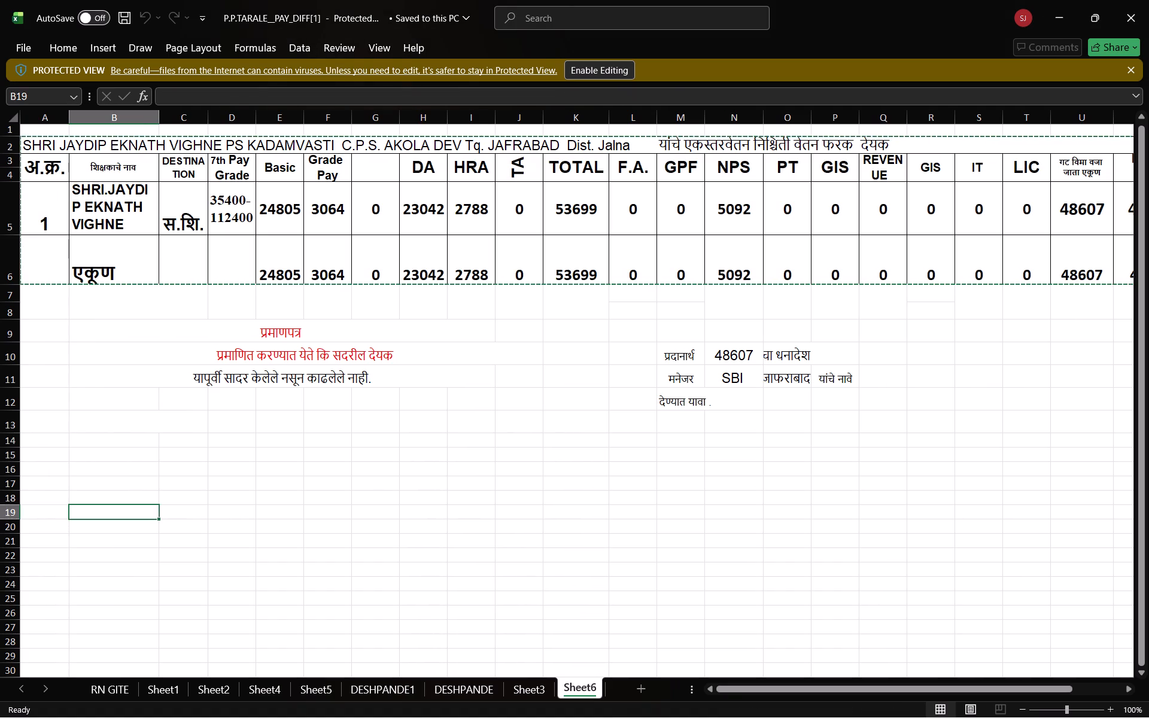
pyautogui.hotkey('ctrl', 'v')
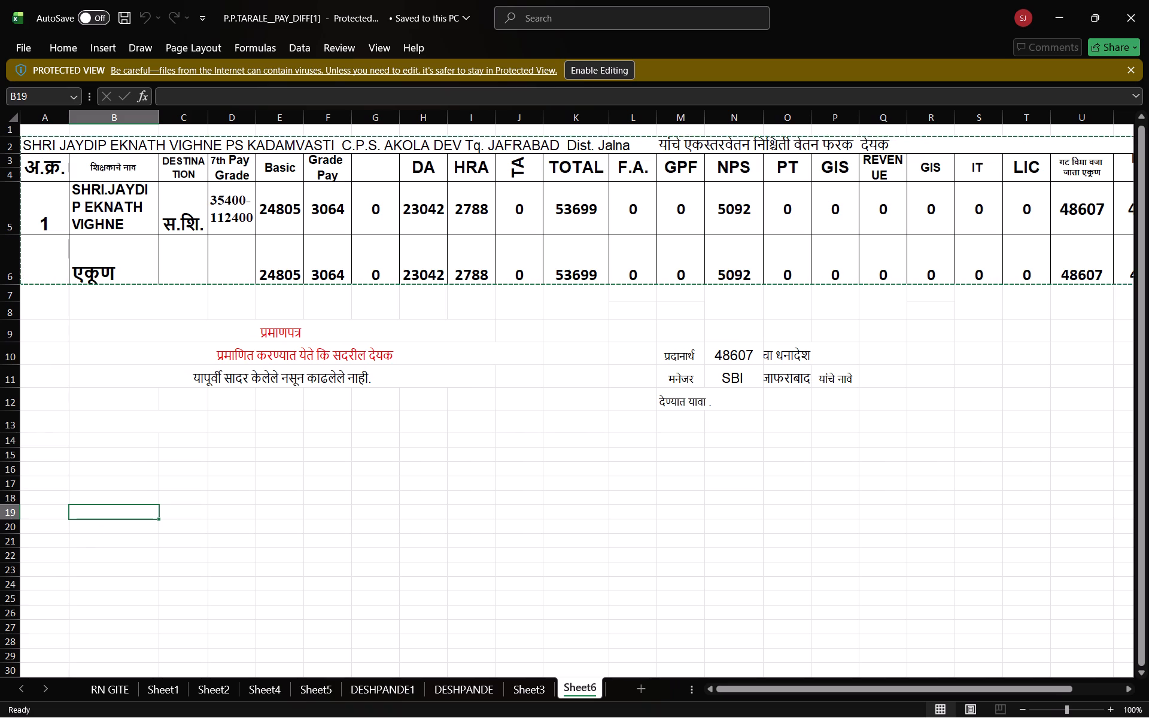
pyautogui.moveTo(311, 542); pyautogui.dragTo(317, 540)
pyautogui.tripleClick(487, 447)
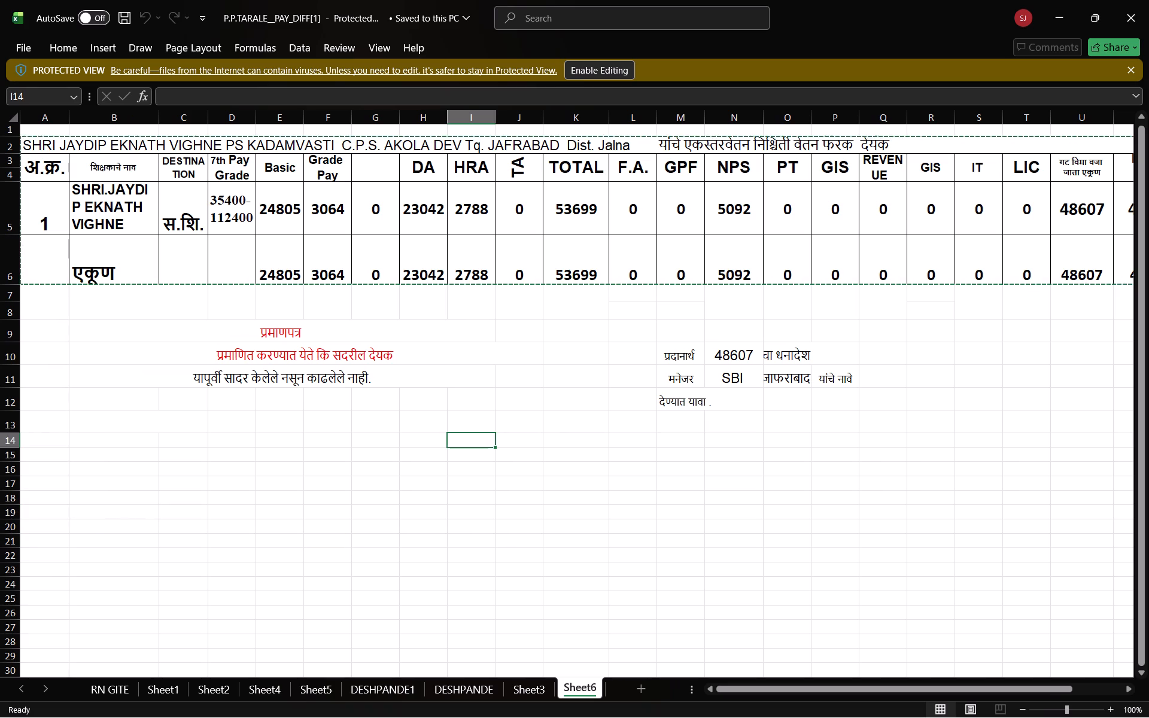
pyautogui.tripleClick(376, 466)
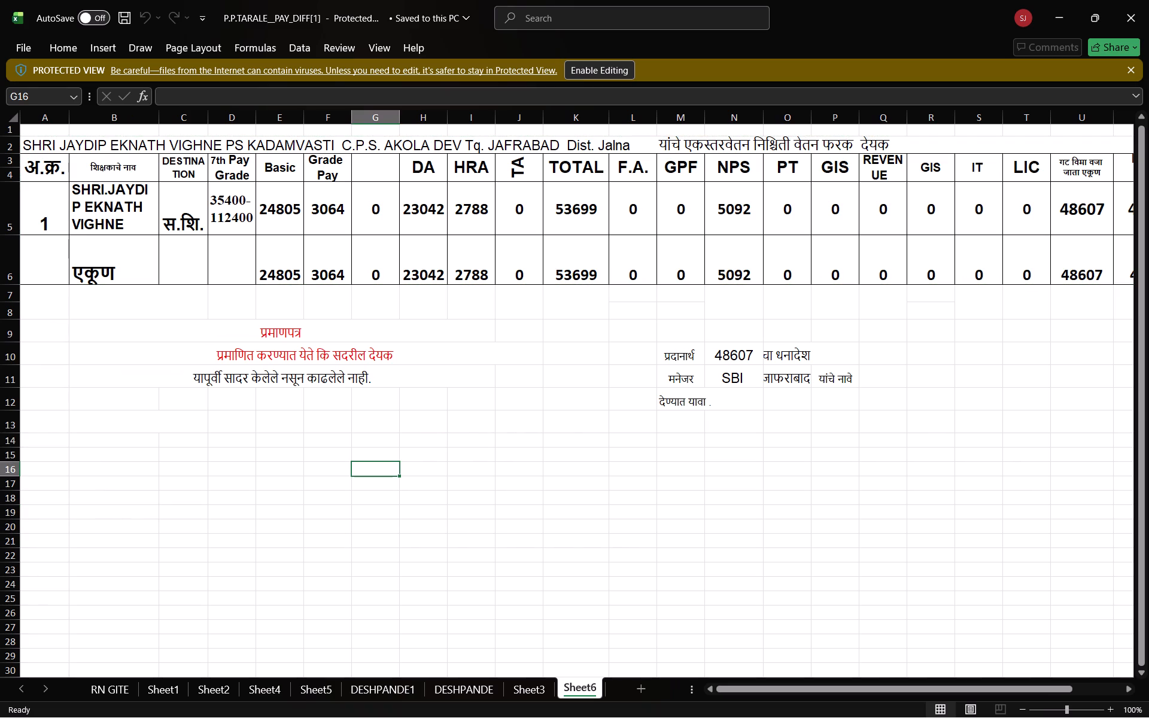
# Enable editing for the pay difference workbook opened in Protected View.
pyautogui.click(27, 145)
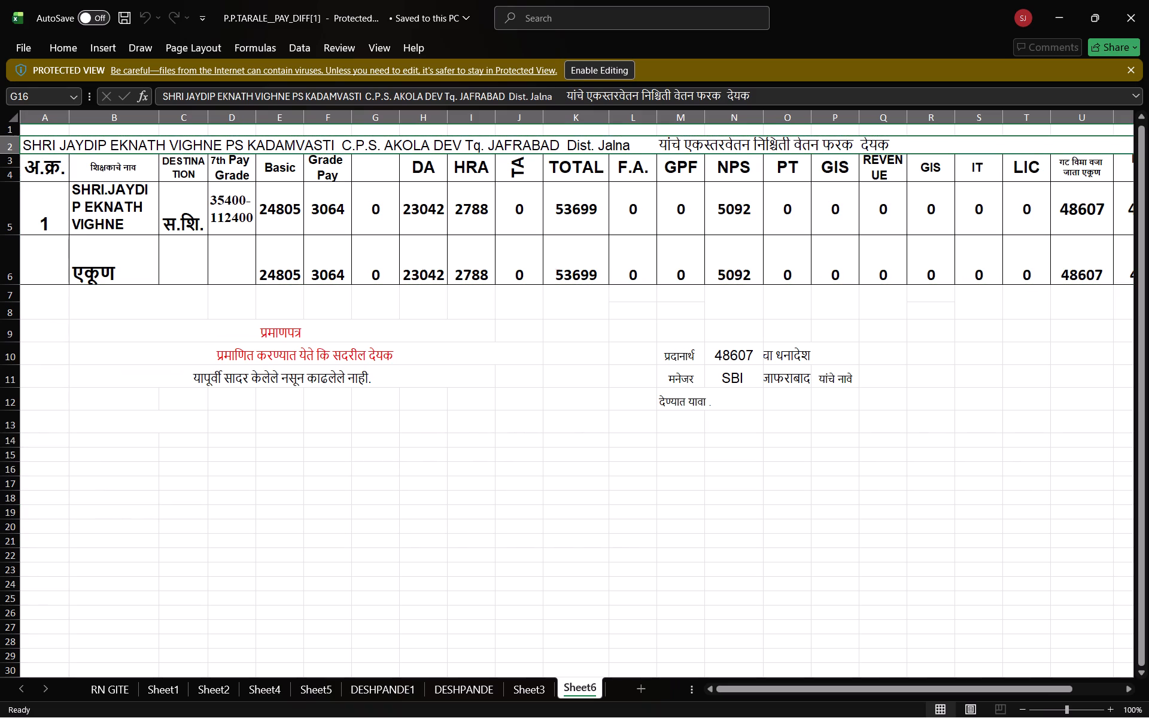
pyautogui.click(603, 68)
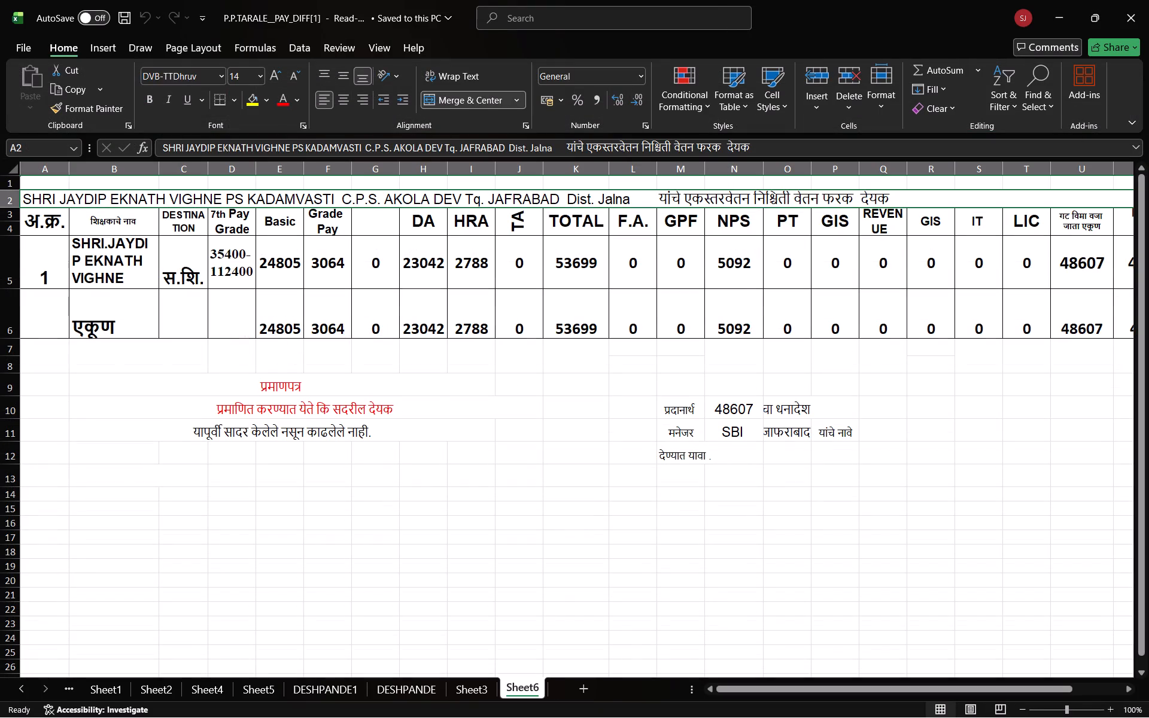
# Copy the whole Sheet6 block, from the title in row 2 through the certificate and payment text in row 12, columns A to W.
pyautogui.click(370, 527)
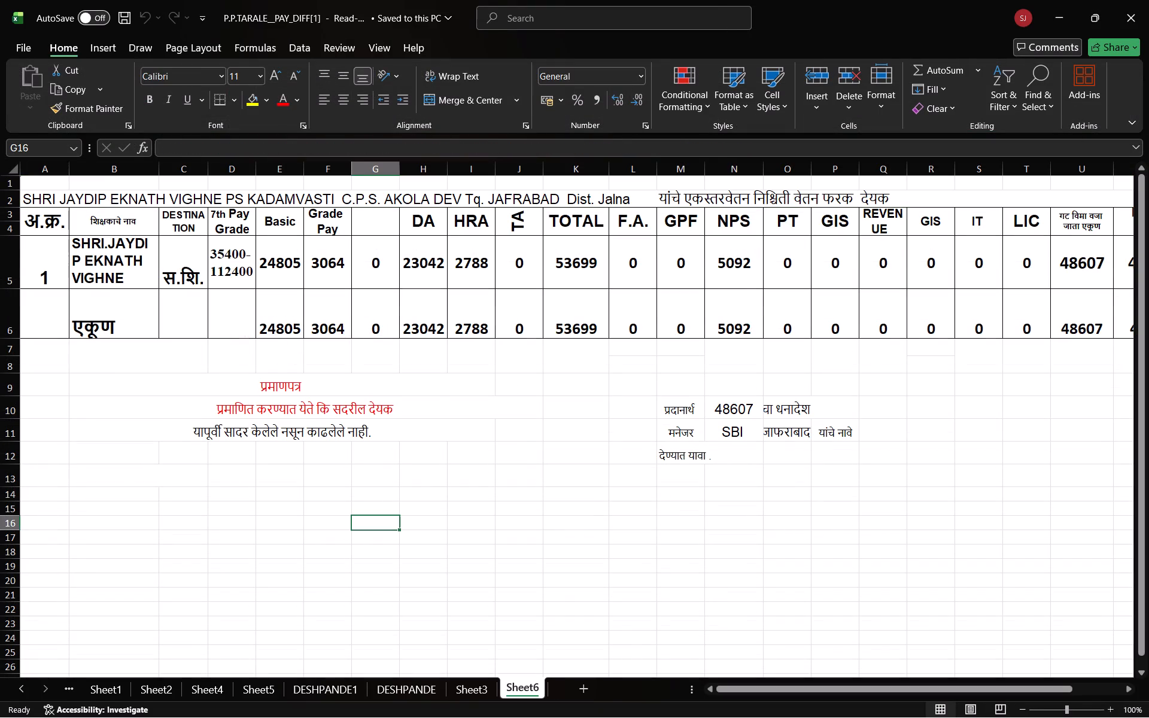
pyautogui.moveTo(48, 202); pyautogui.dragTo(253, 427)
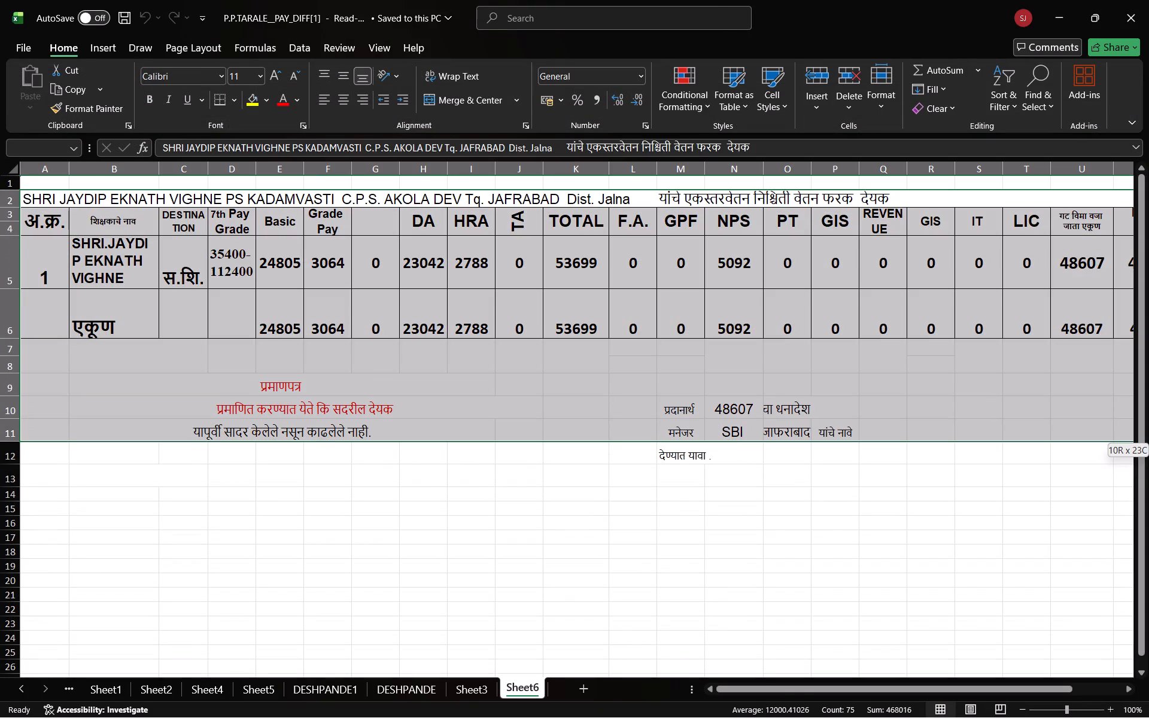
pyautogui.moveTo(253, 427); pyautogui.dragTo(302, 446)
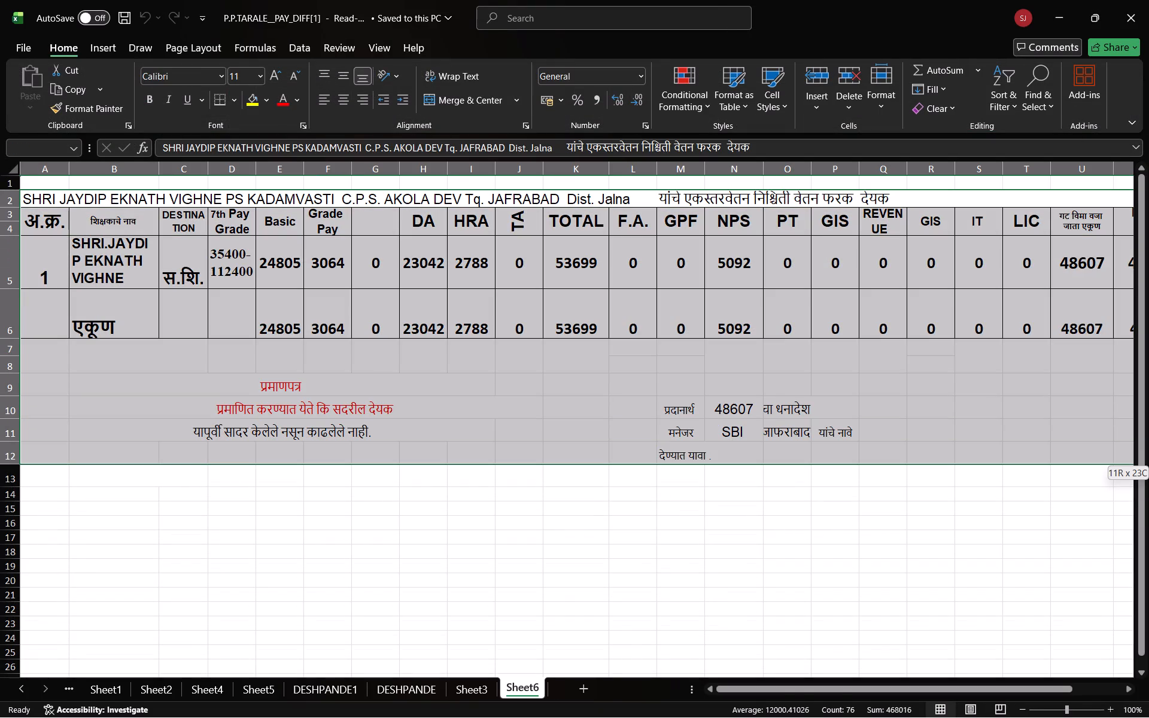
pyautogui.moveTo(302, 446); pyautogui.dragTo(315, 455)
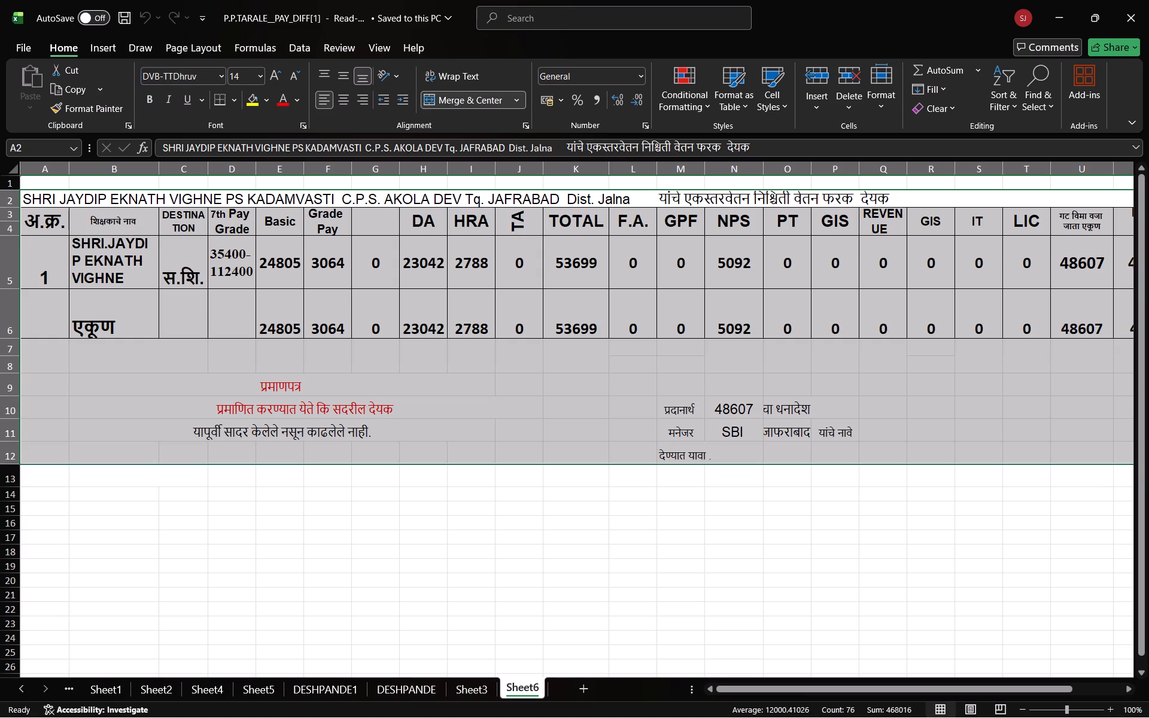
pyautogui.hotkey('ctrl', 'c')
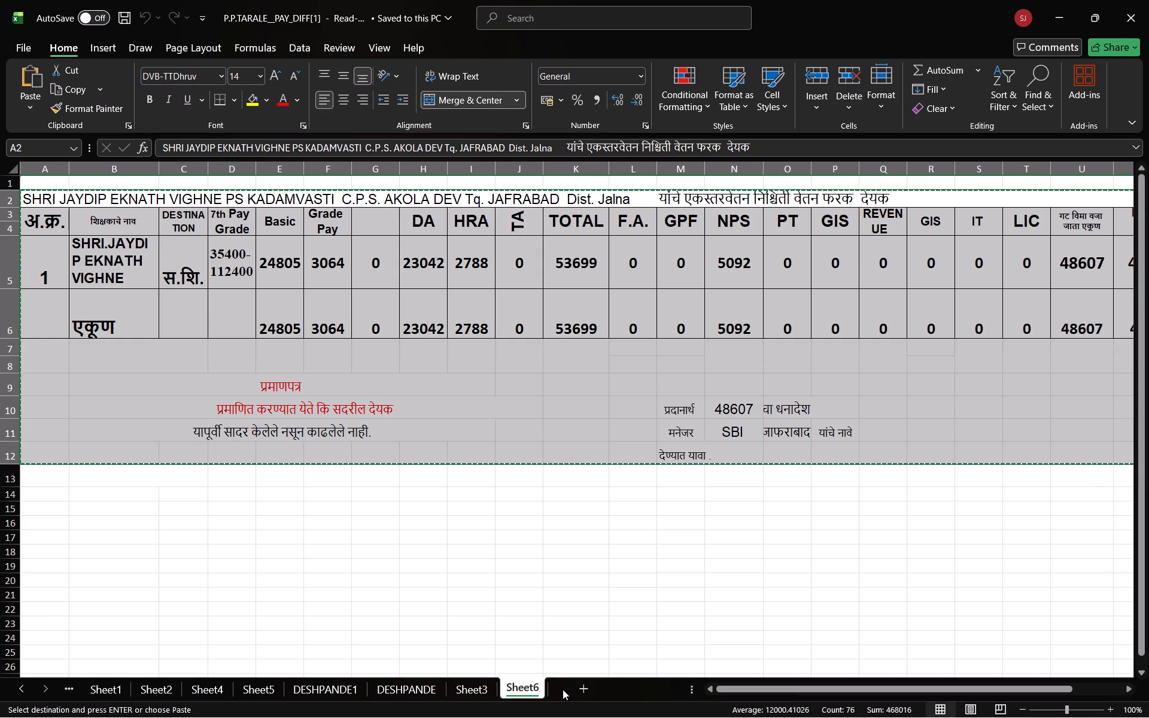
# Add a new worksheet after Sheet6 and paste the copied block starting at cell A4.
pyautogui.click(585, 683)
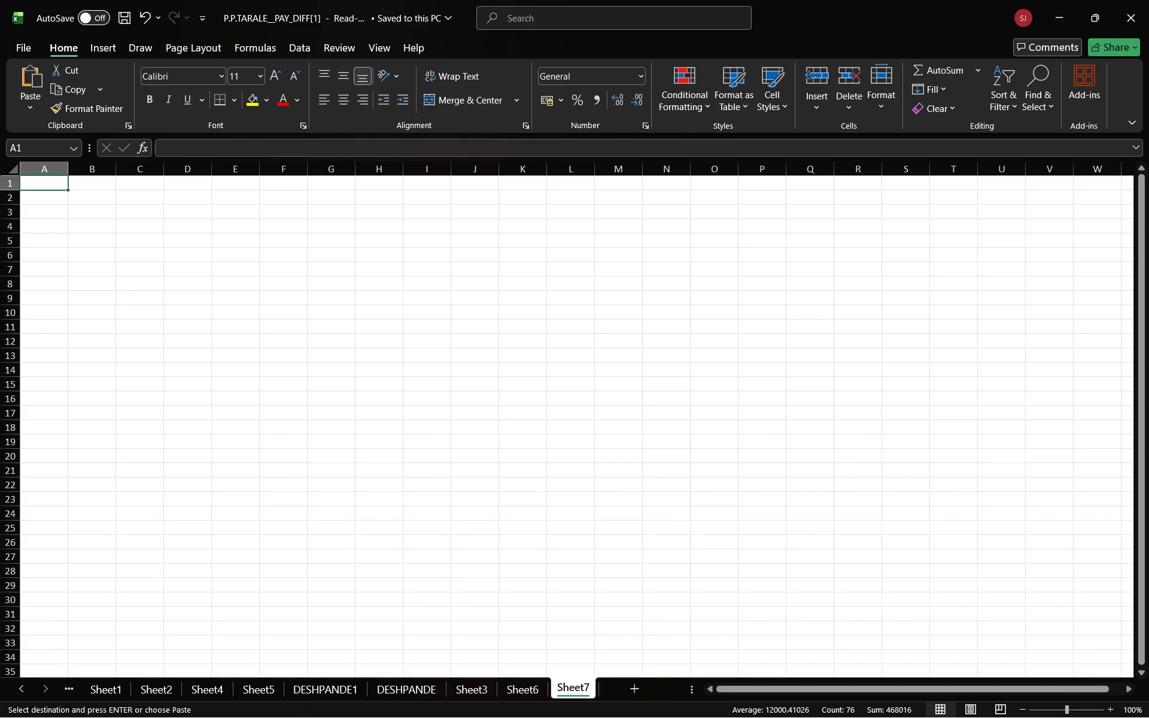
pyautogui.click(69, 223)
pyautogui.click(63, 223)
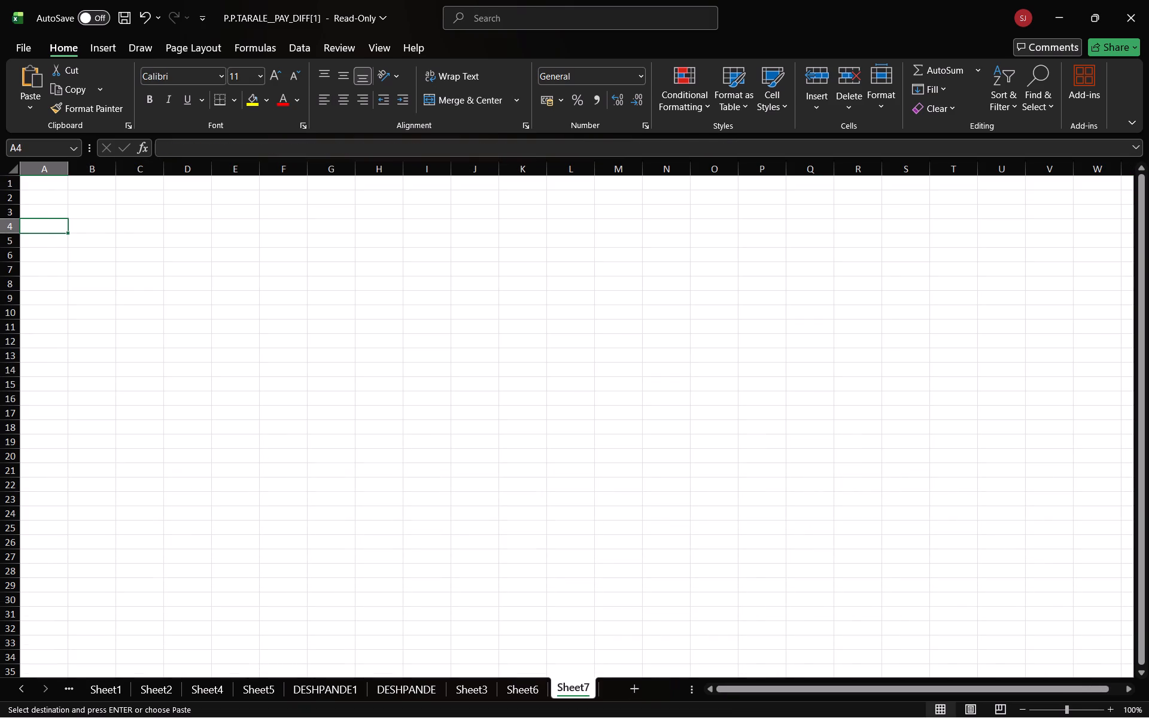
pyautogui.hotkey('ctrl', 'v')
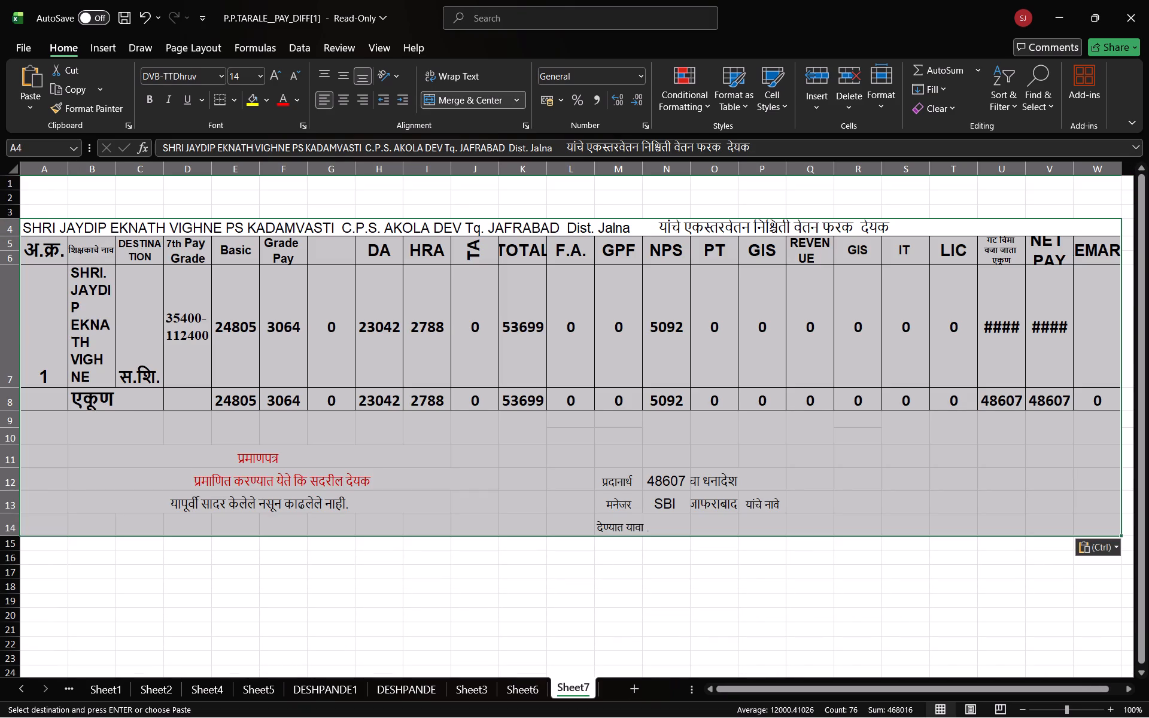
pyautogui.click(724, 573)
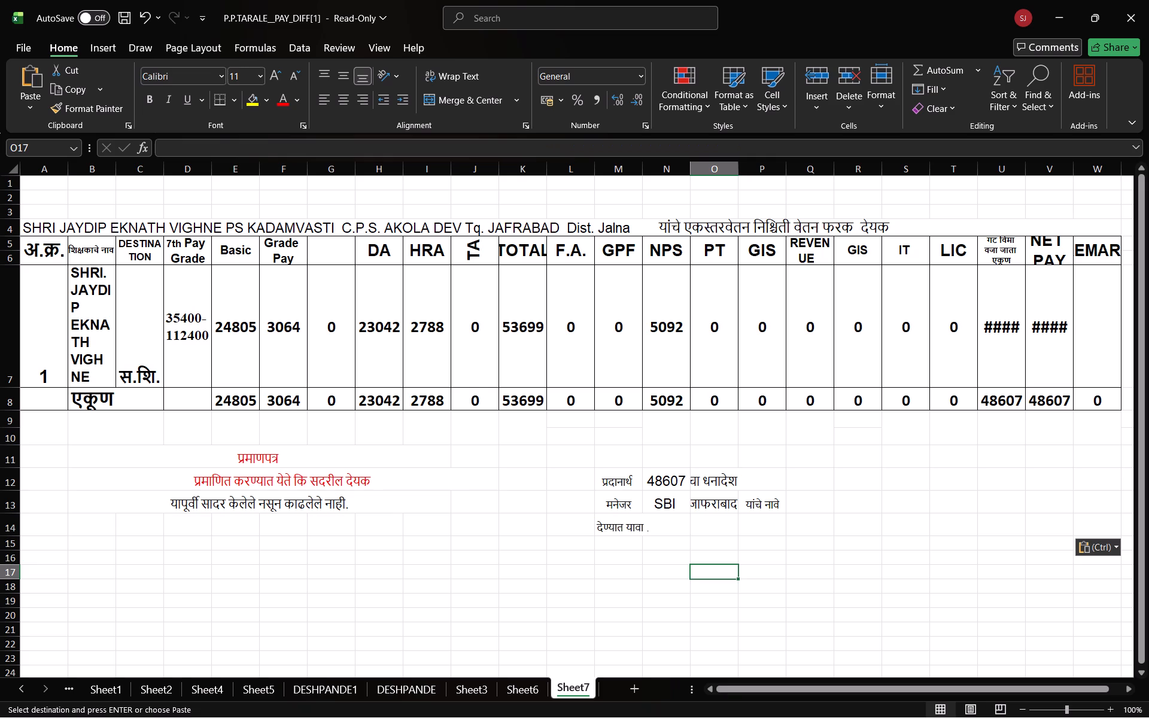
# In the Sheet7 title in A4, replace the existing teacher's name and PS KADAMVASTI with the new teacher's name, prefixed SMT.
pyautogui.click(86, 285)
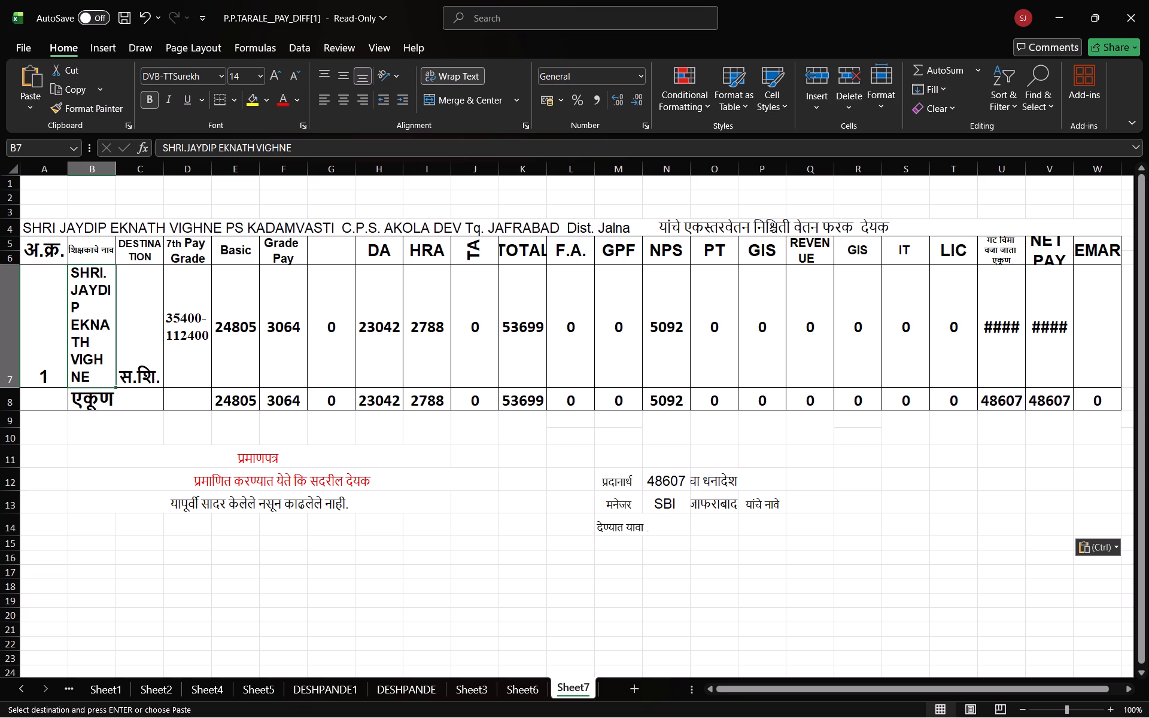
pyautogui.click(86, 227)
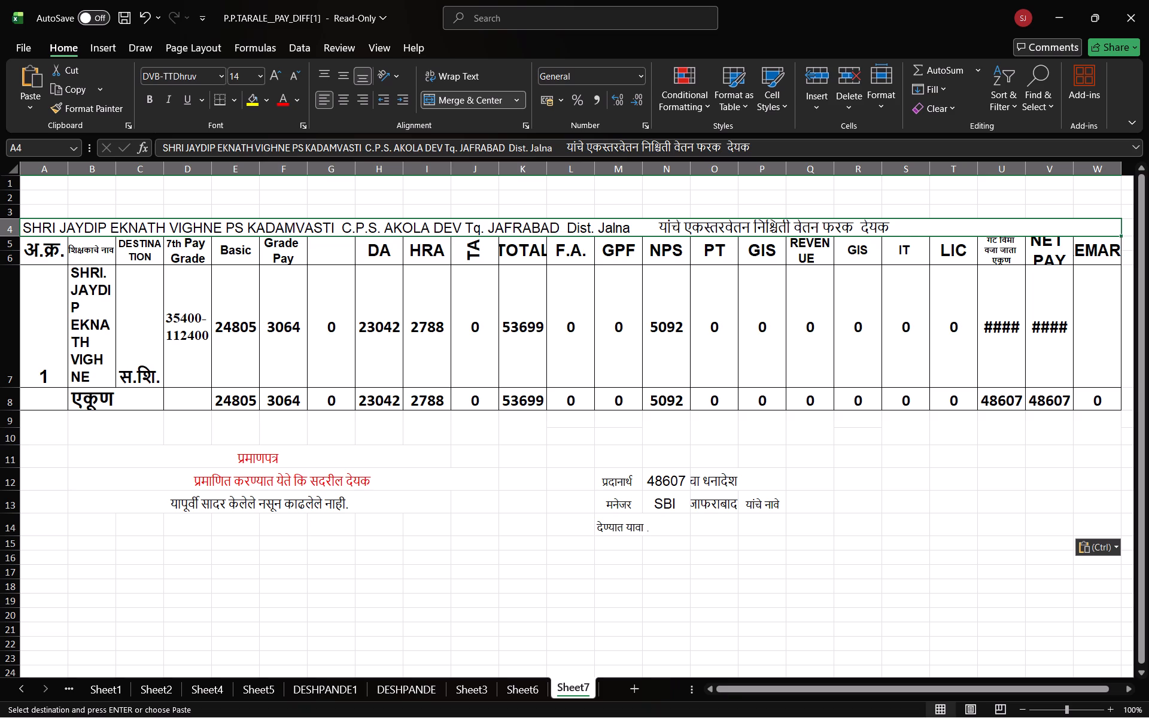
pyautogui.moveTo(367, 147); pyautogui.dragTo(249, 166)
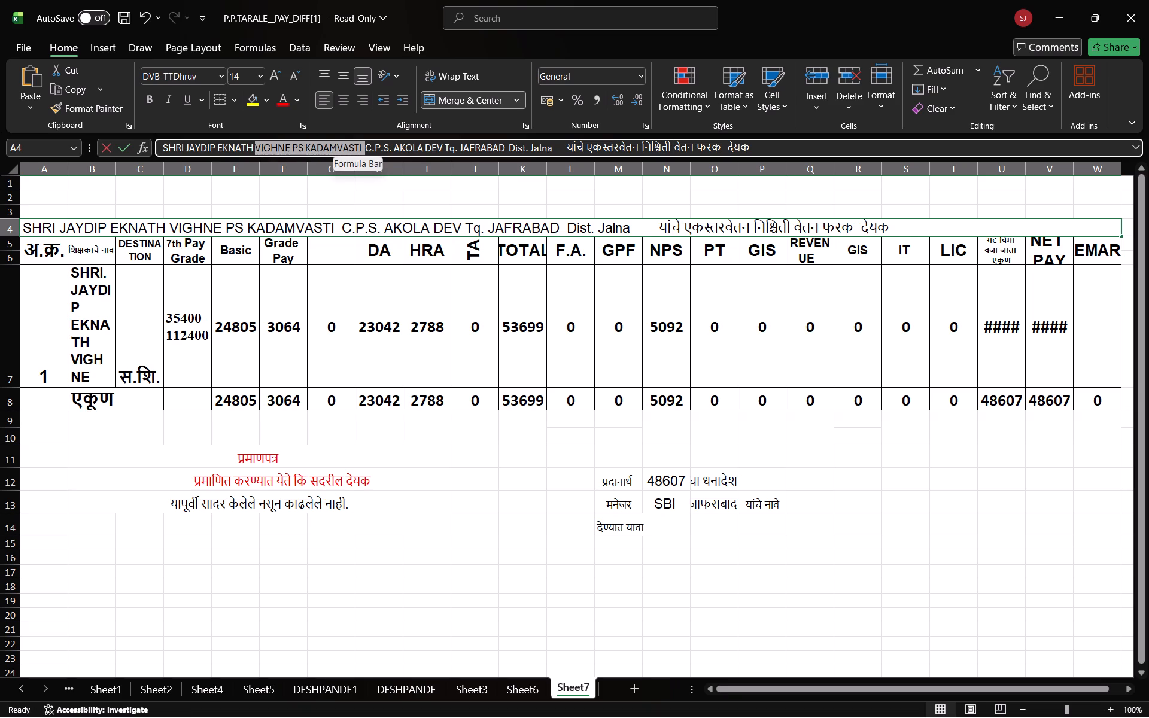
pyautogui.moveTo(249, 166); pyautogui.dragTo(151, 169)
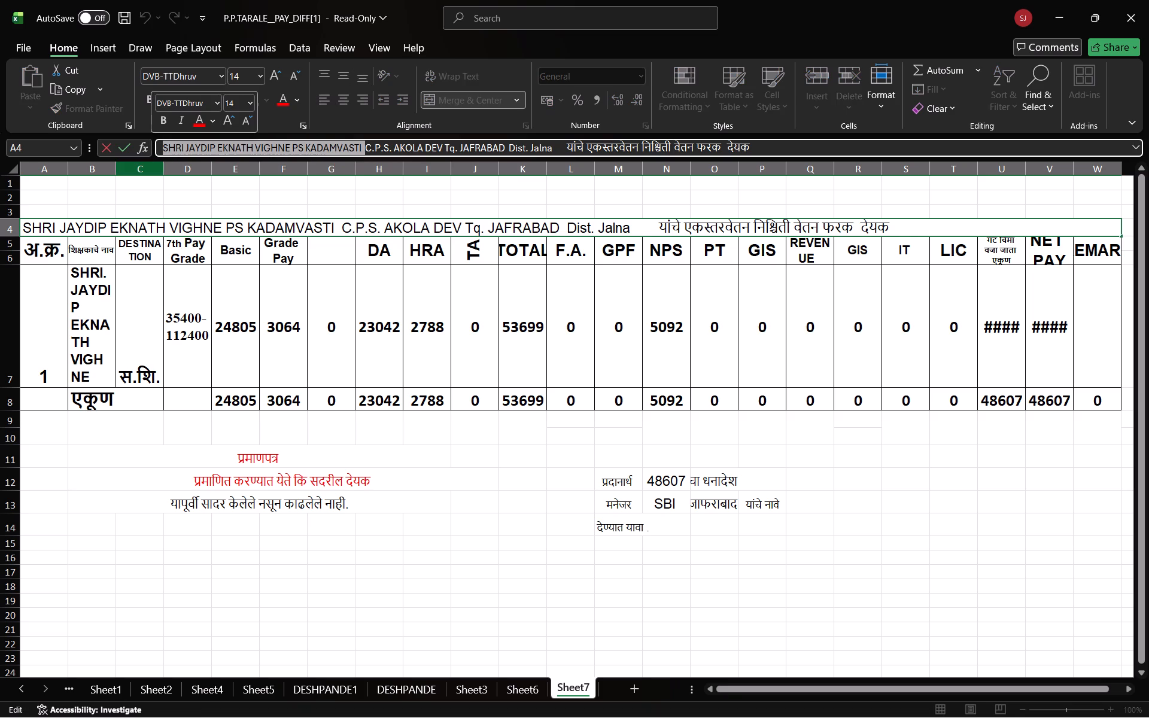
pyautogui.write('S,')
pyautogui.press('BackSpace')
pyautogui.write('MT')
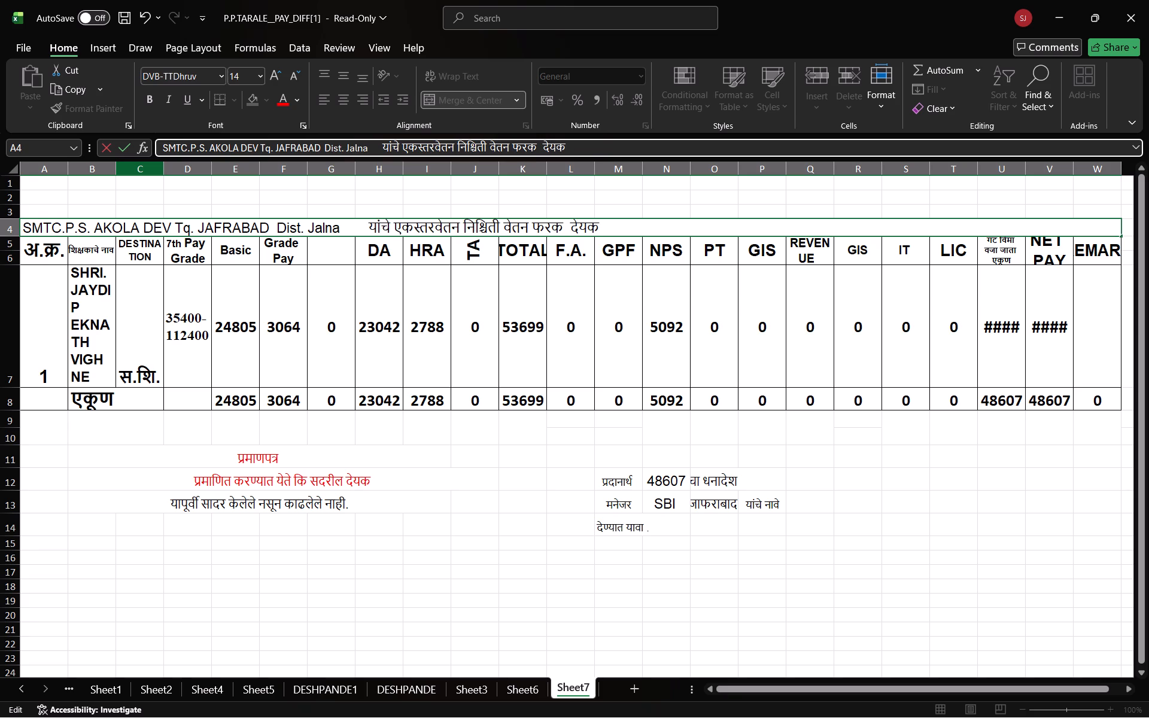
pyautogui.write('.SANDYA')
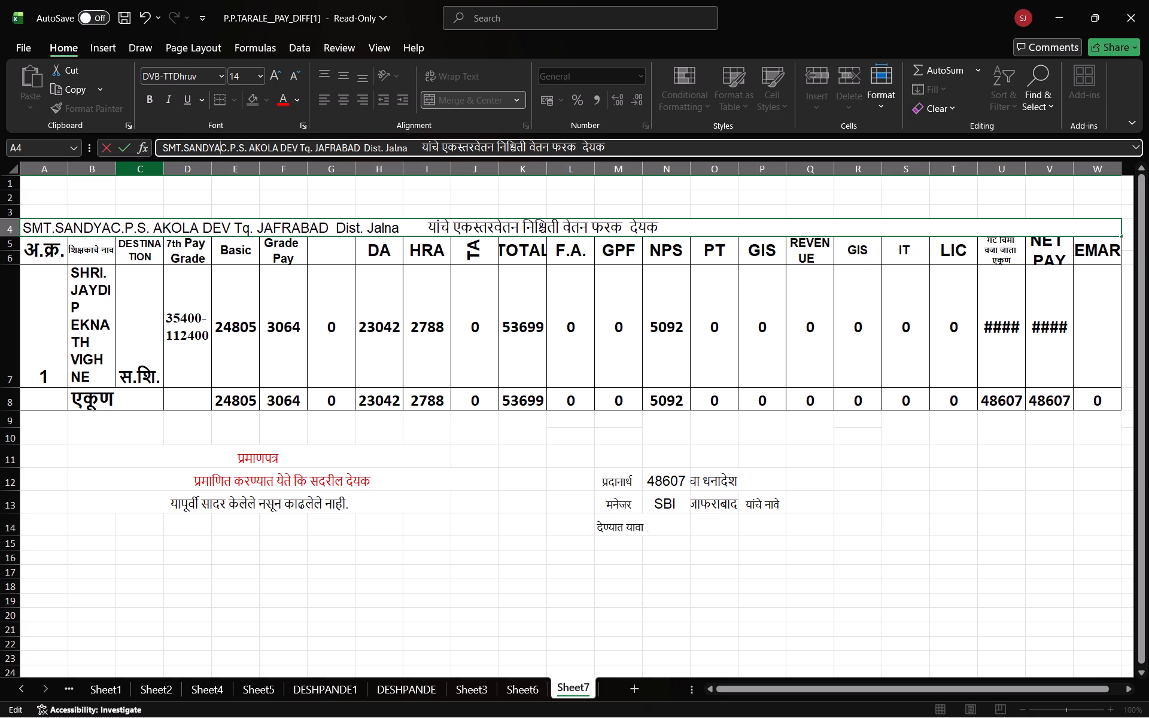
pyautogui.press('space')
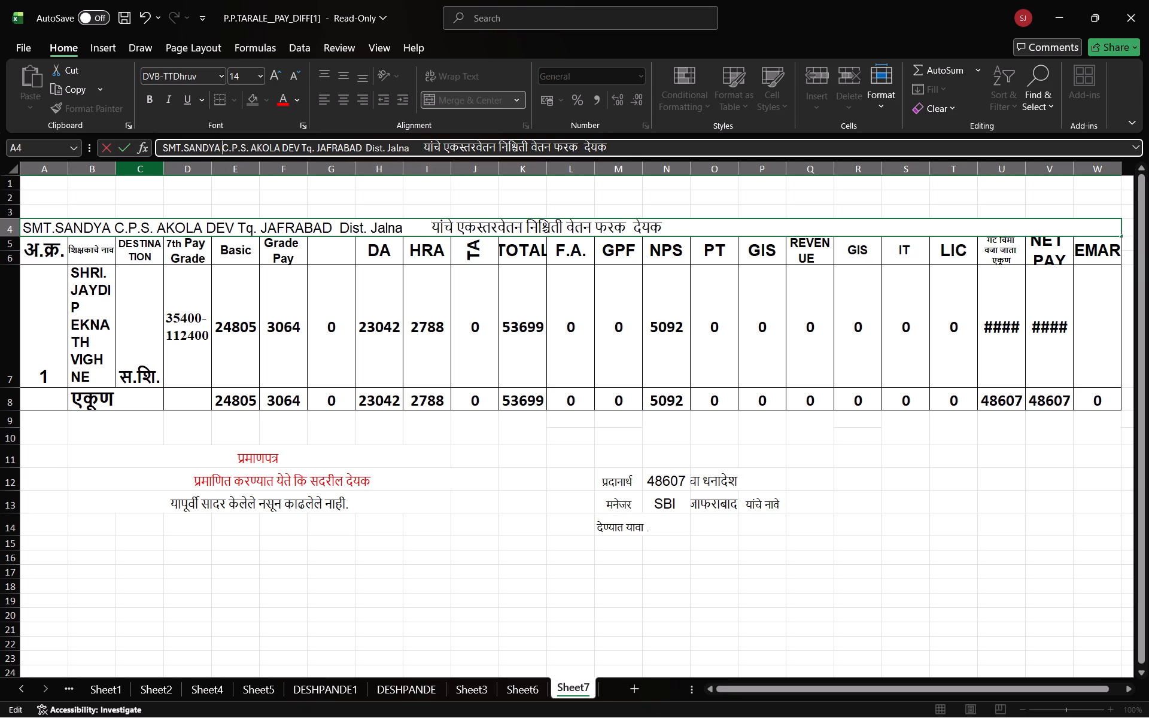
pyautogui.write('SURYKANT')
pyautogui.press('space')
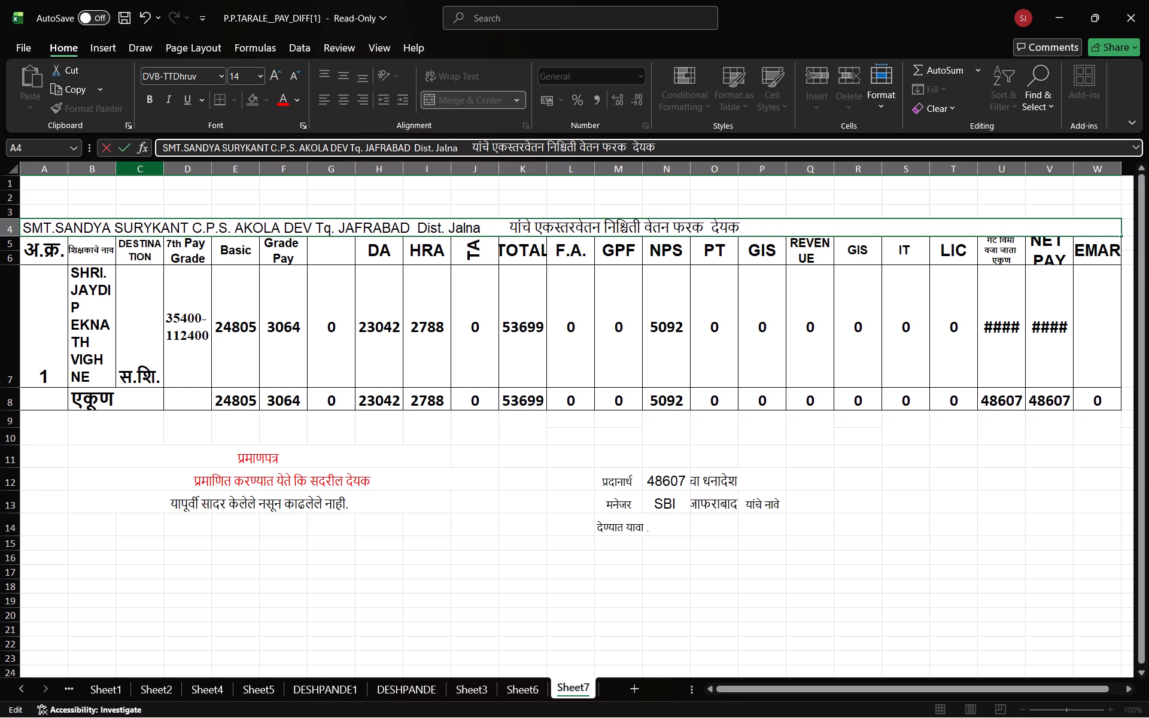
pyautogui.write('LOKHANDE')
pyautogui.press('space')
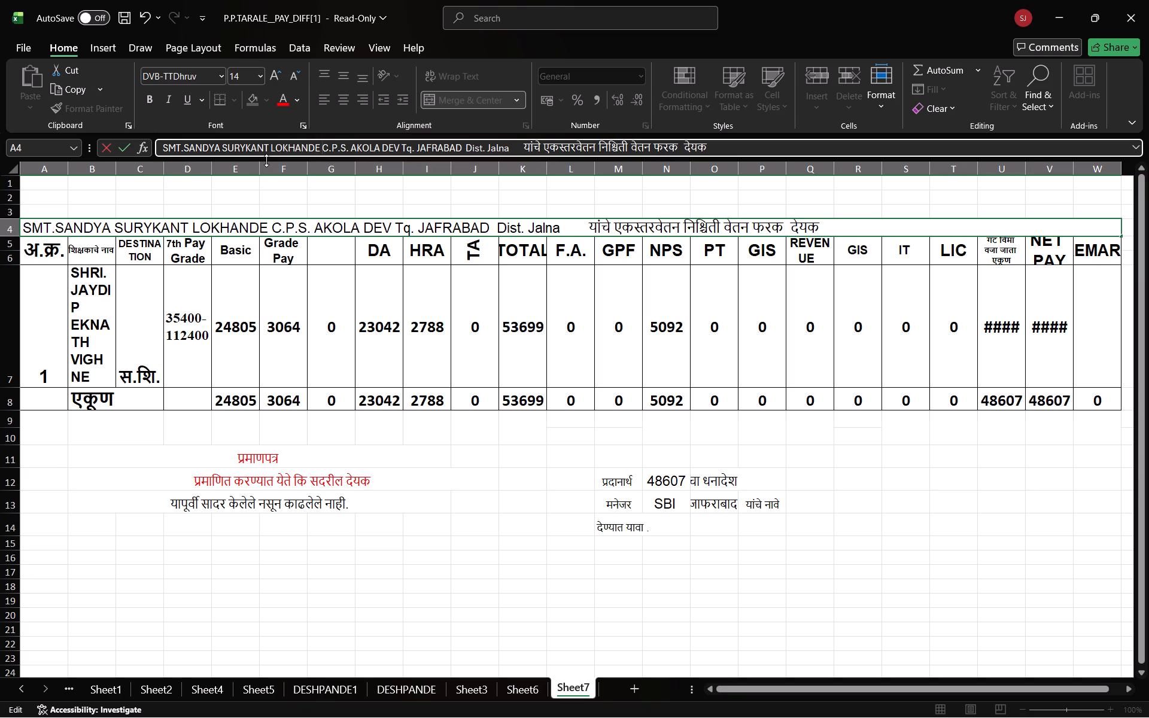
# Add the school PS.DATTANAGAR TEMBHURNI after the teacher's name in the title.
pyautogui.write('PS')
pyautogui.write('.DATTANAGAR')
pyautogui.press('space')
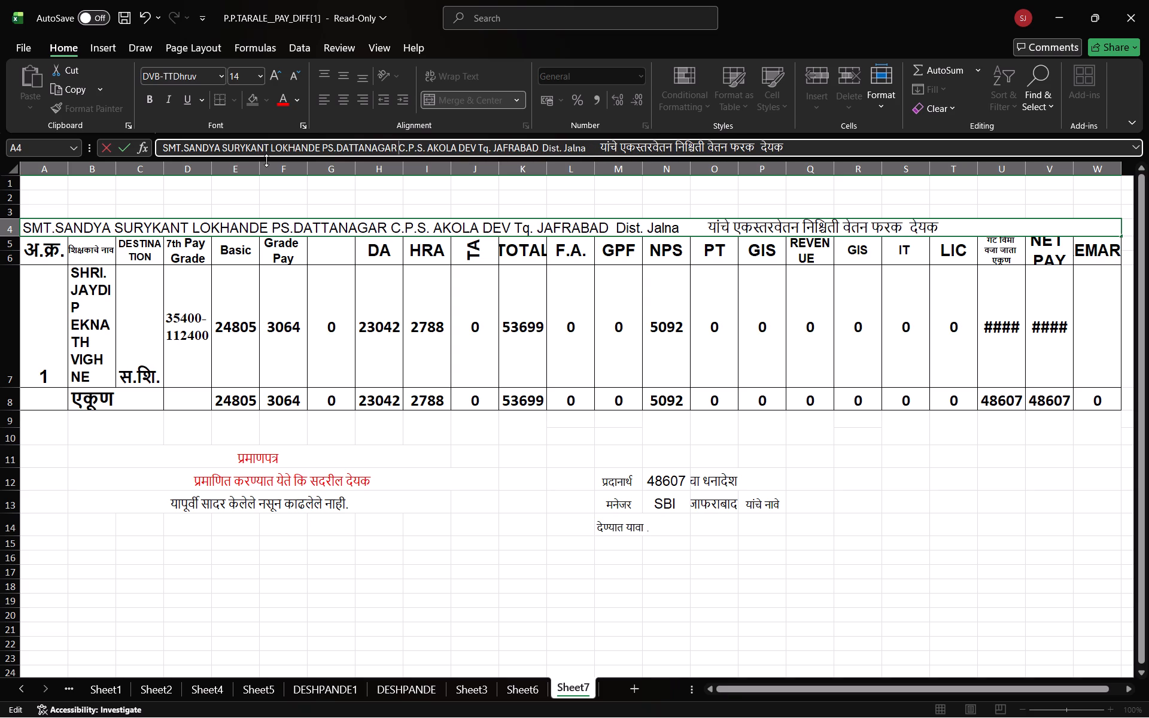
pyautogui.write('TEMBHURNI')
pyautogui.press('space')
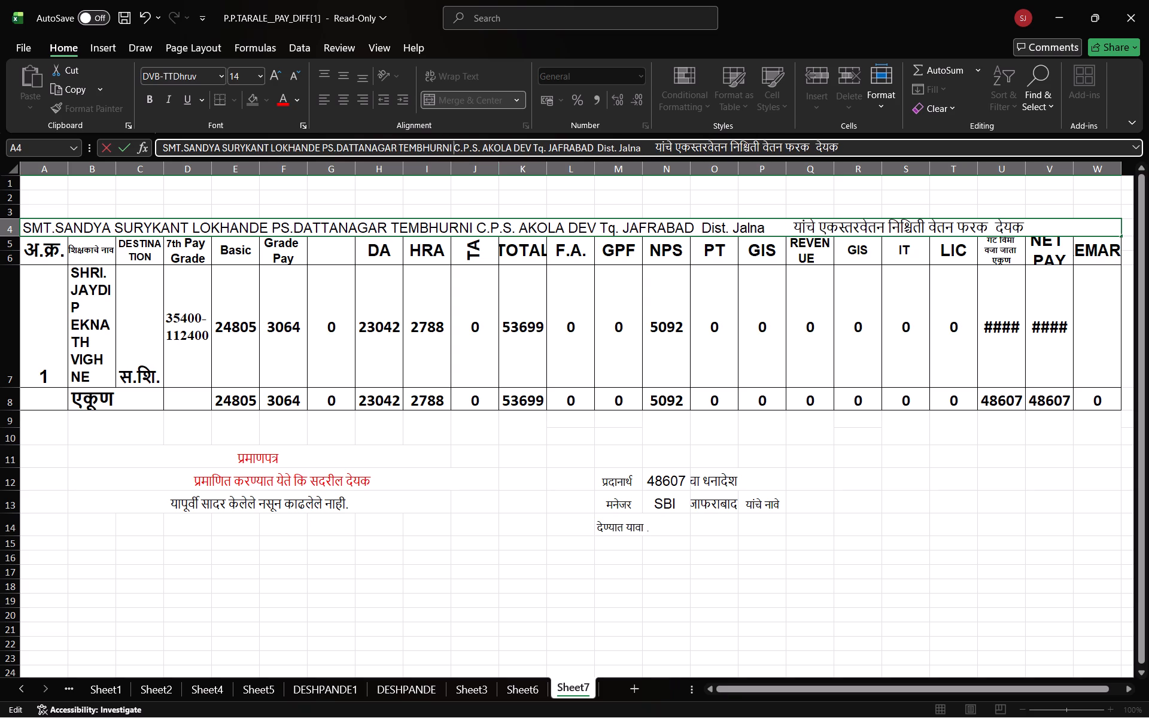
# Replace AKOLA DEV with TEMBHURNI in the title, keeping a space after C.P.S., and commit the edit.
pyautogui.click(539, 150)
pyautogui.moveTo(531, 150); pyautogui.dragTo(530, 150)
pyautogui.moveTo(530, 150); pyautogui.dragTo(481, 150)
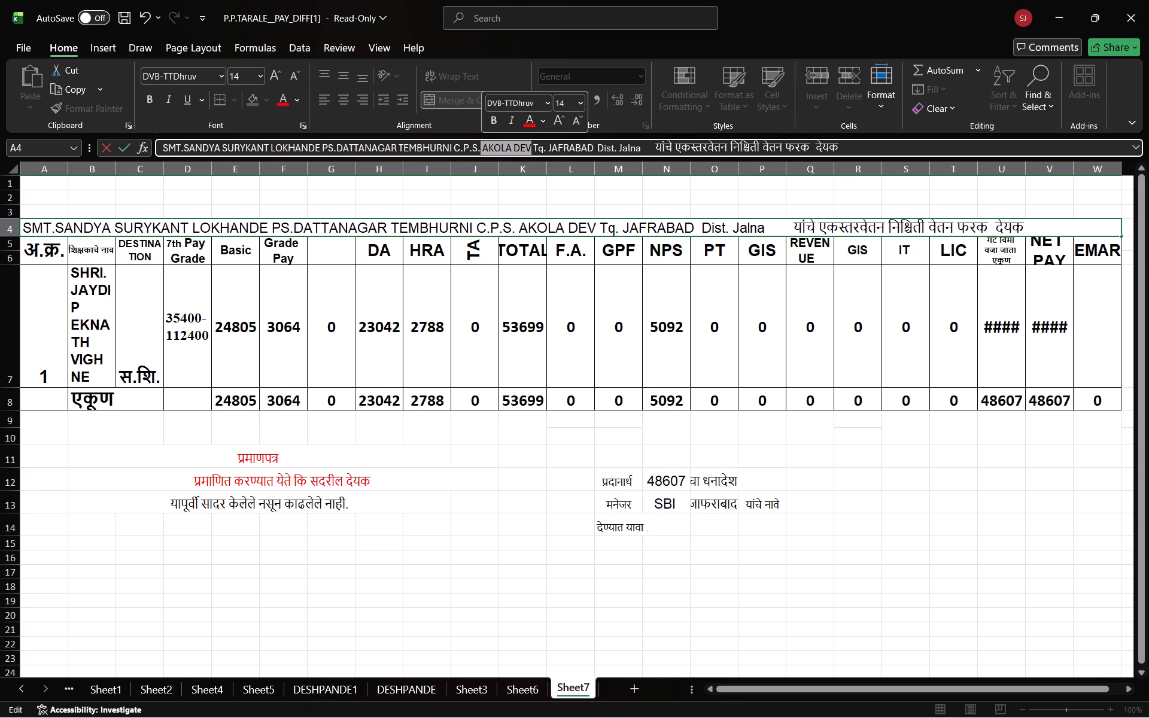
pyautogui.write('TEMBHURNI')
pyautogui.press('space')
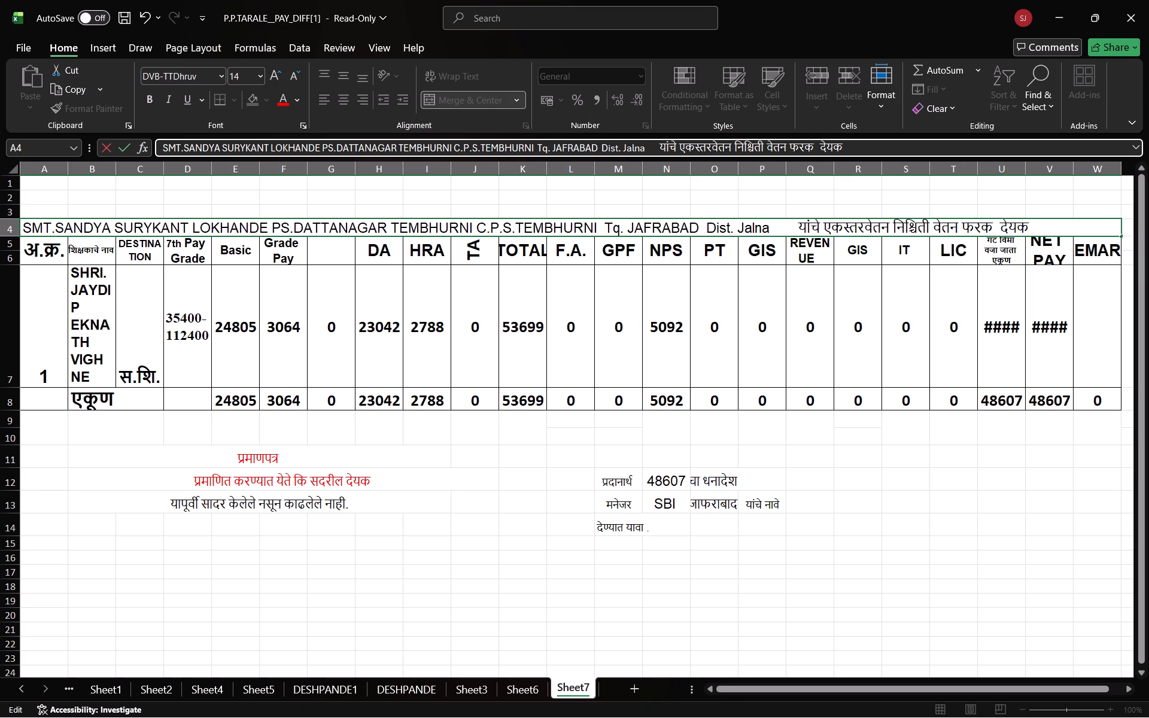
pyautogui.click(480, 150)
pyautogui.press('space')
pyautogui.click(604, 153)
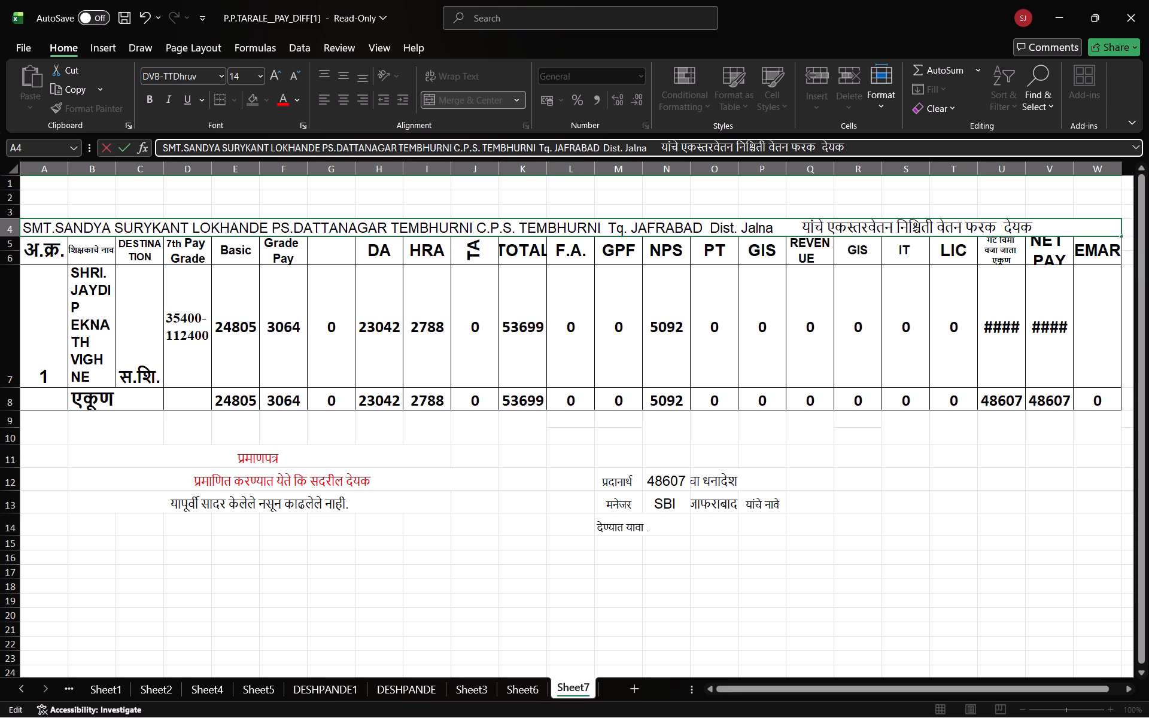
pyautogui.click(521, 482)
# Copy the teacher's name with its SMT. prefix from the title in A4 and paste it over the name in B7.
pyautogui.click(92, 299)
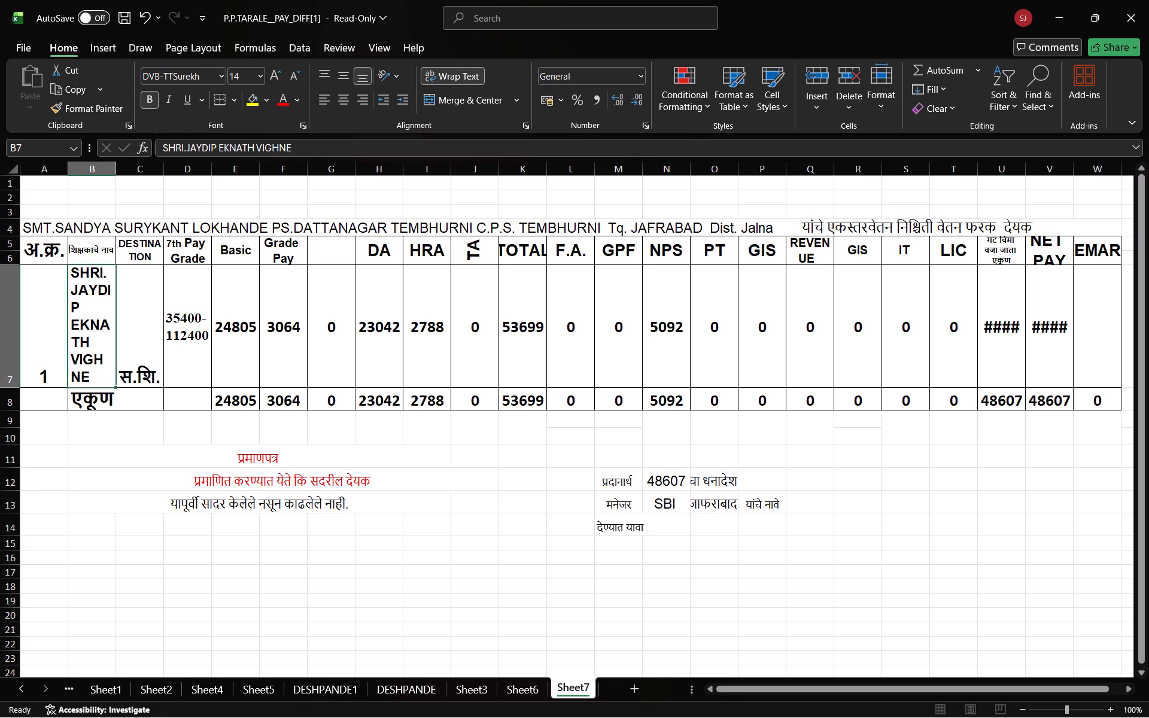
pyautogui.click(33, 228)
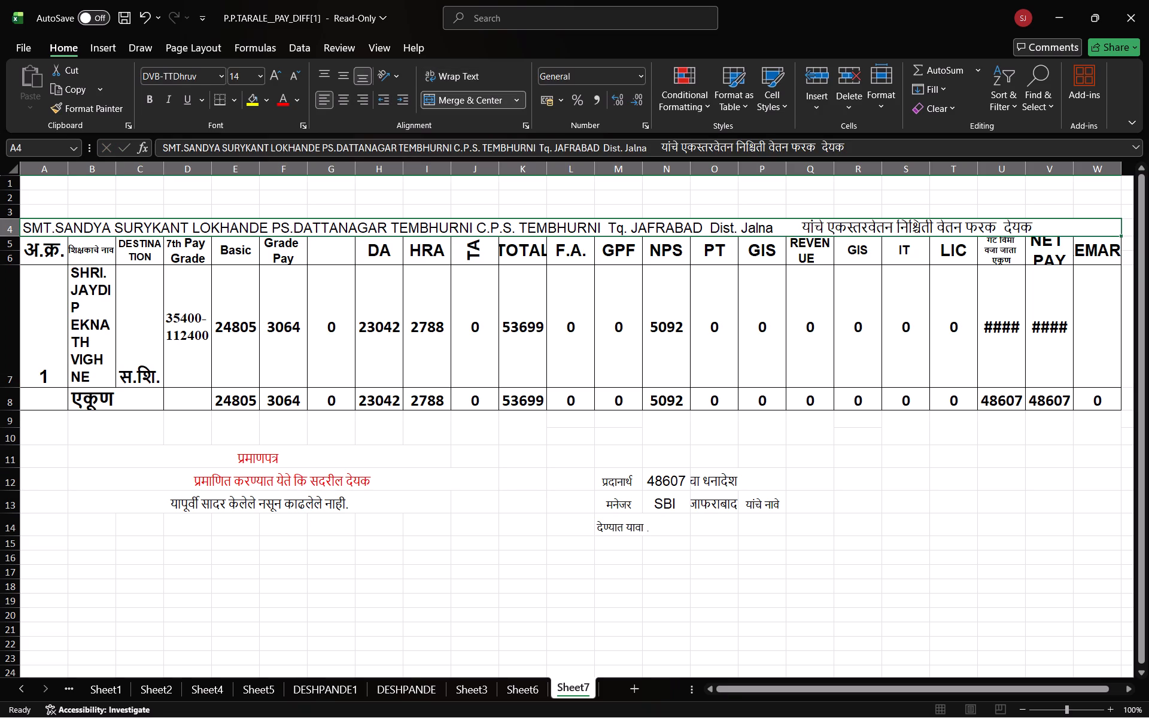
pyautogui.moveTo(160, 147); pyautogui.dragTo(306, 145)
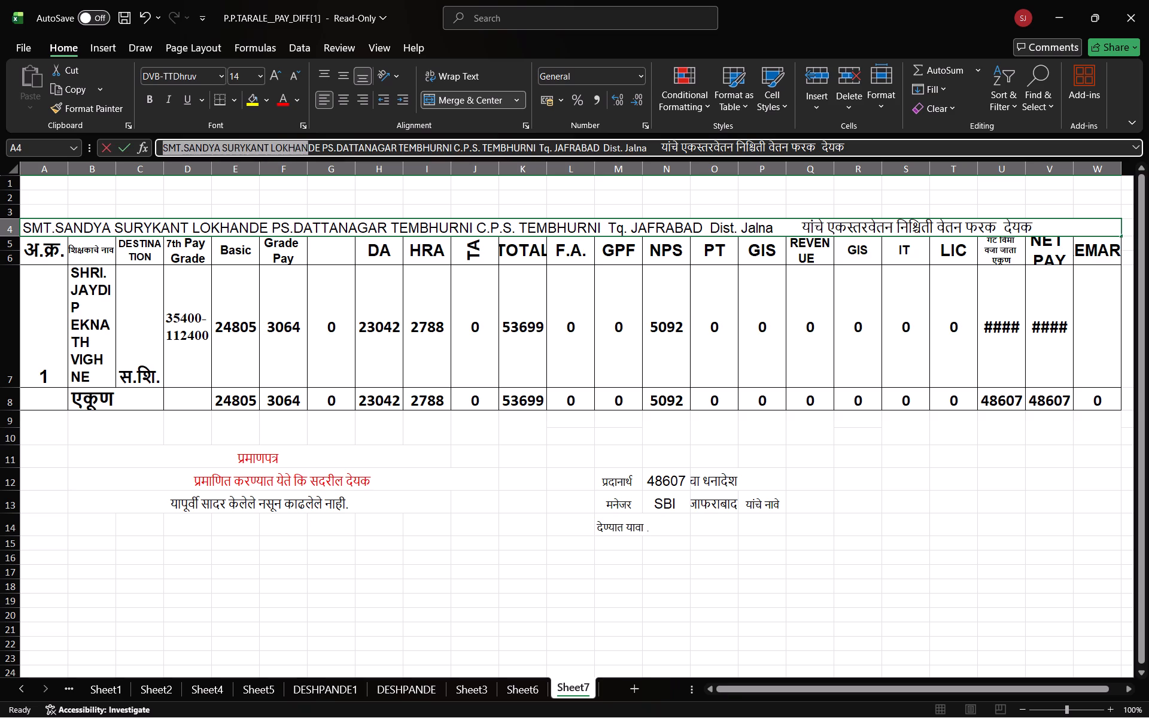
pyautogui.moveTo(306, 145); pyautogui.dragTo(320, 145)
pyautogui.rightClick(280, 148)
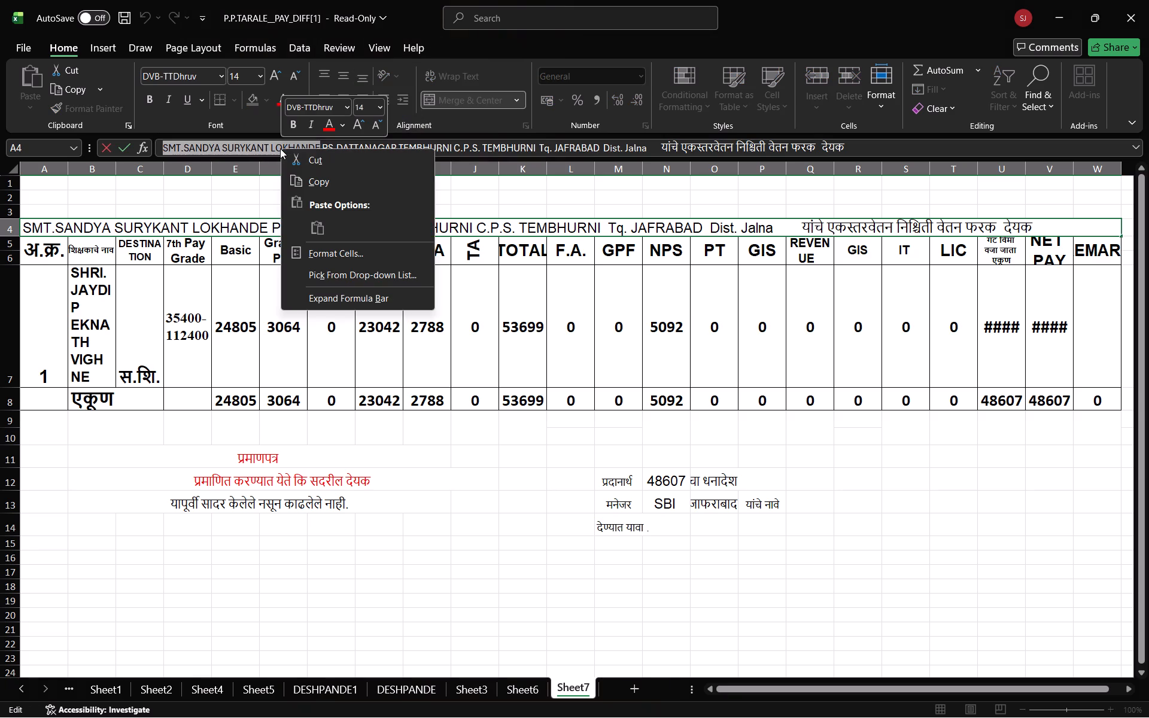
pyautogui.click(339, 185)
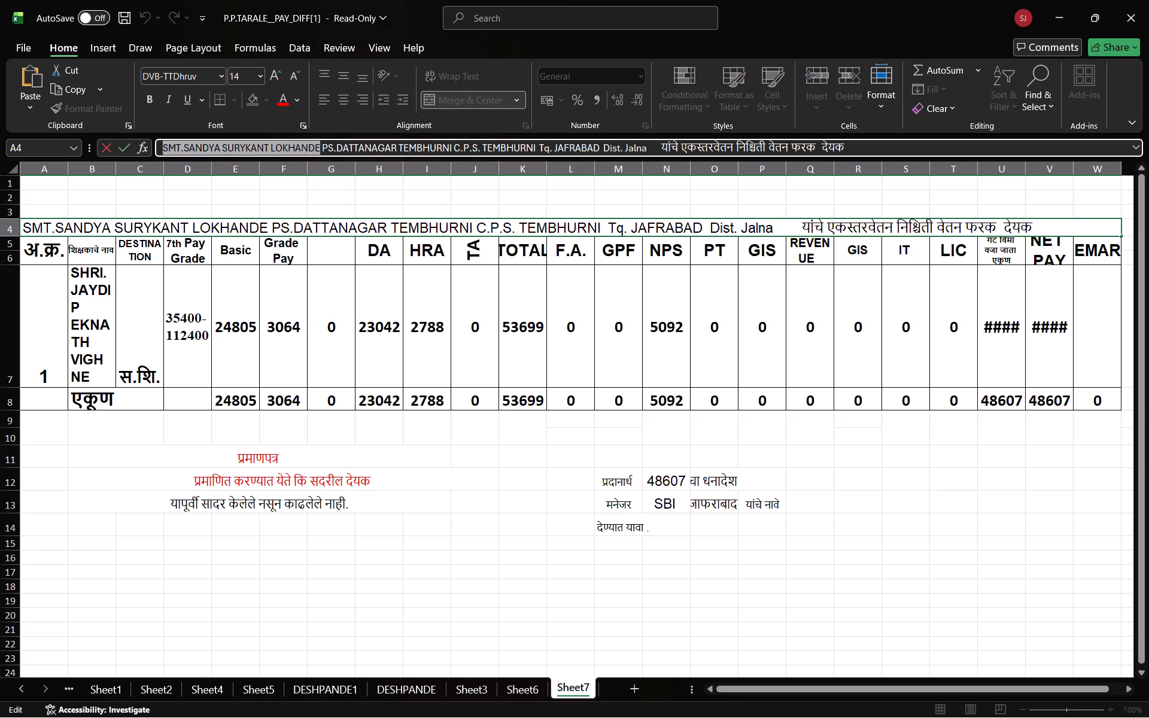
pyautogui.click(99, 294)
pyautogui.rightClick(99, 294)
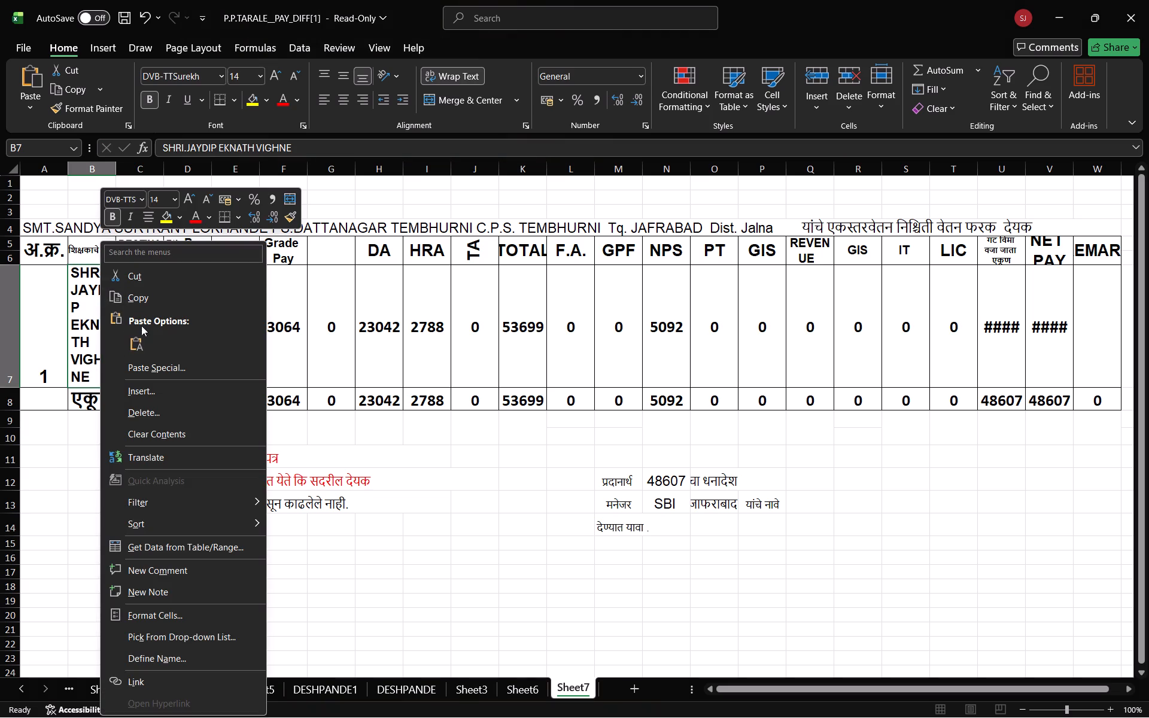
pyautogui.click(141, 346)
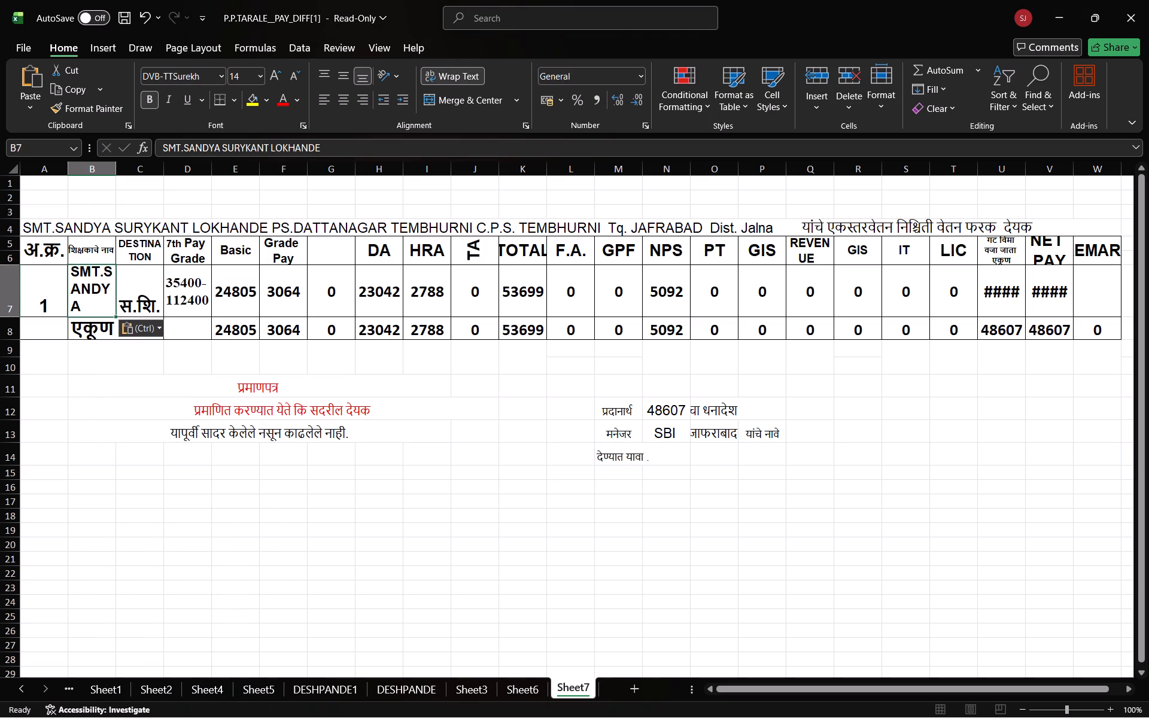
# Replace the name in B7 with a shortened form: SMT., the teacher's initials and the surname.
pyautogui.click(107, 290)
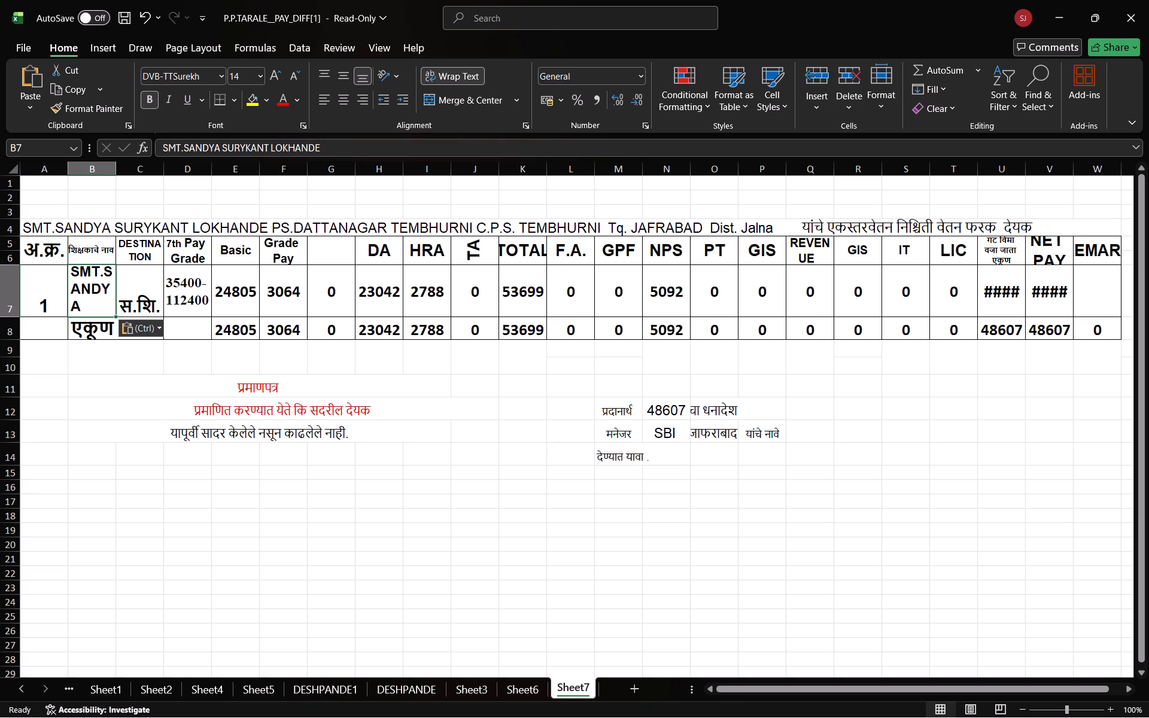
pyautogui.click(146, 445)
pyautogui.click(110, 302)
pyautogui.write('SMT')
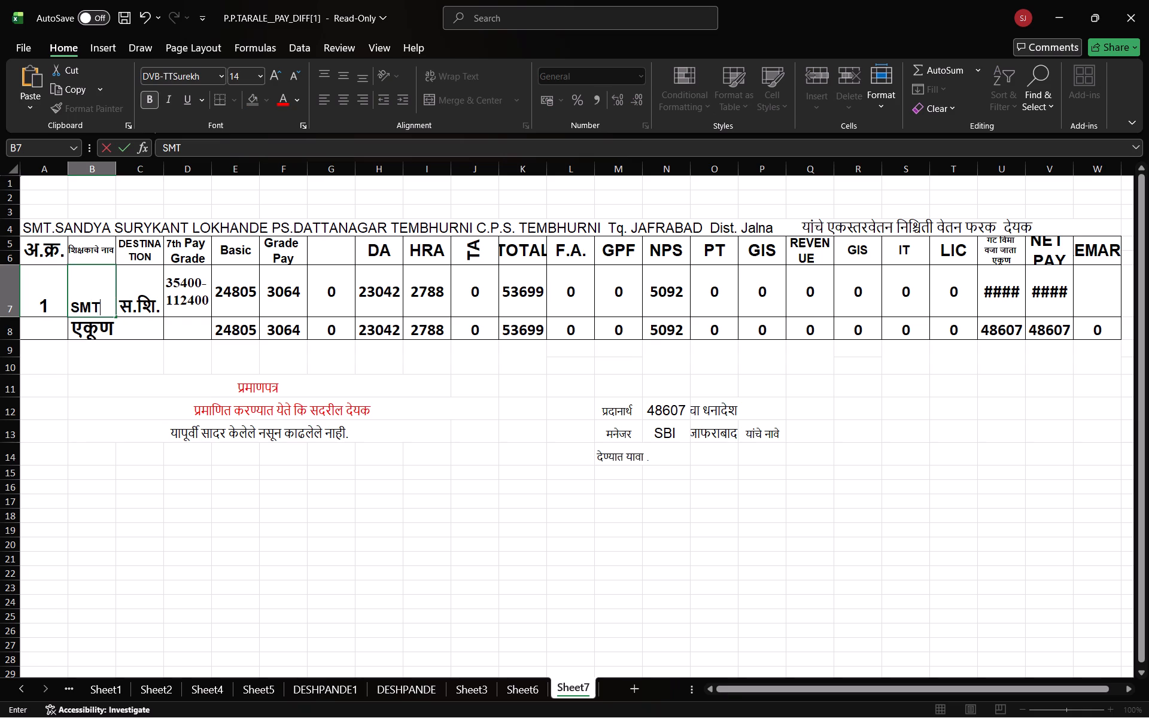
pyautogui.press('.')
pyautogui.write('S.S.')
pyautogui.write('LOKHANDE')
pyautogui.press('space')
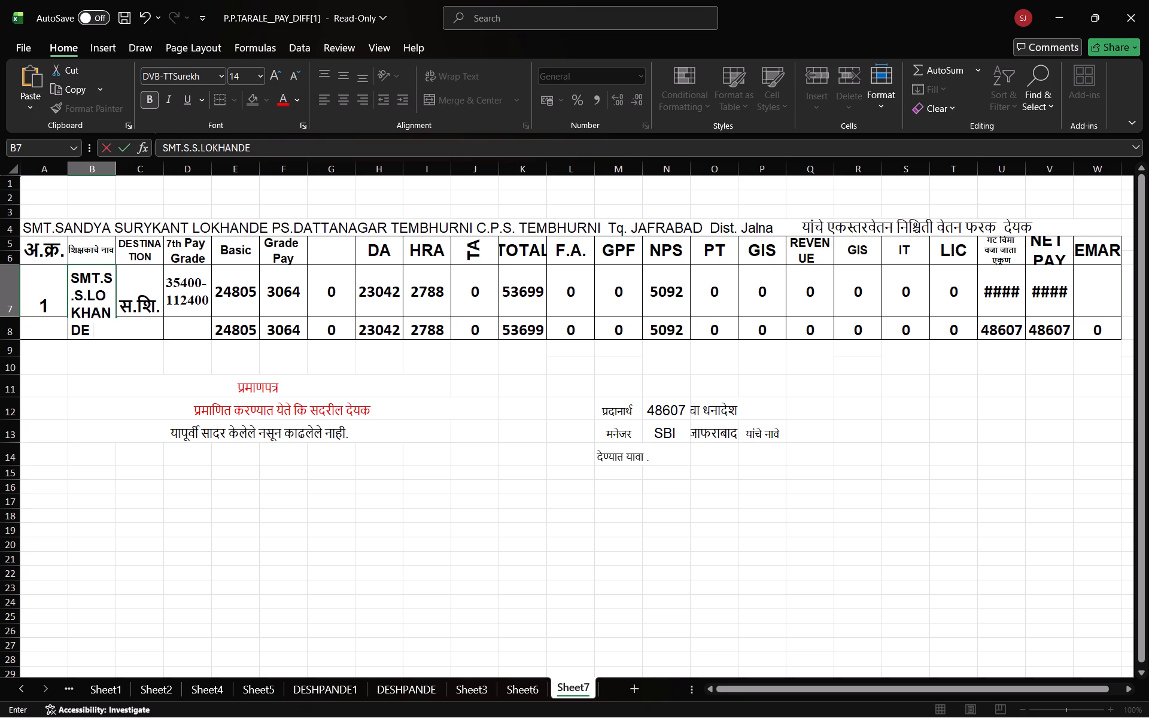
pyautogui.click(96, 381)
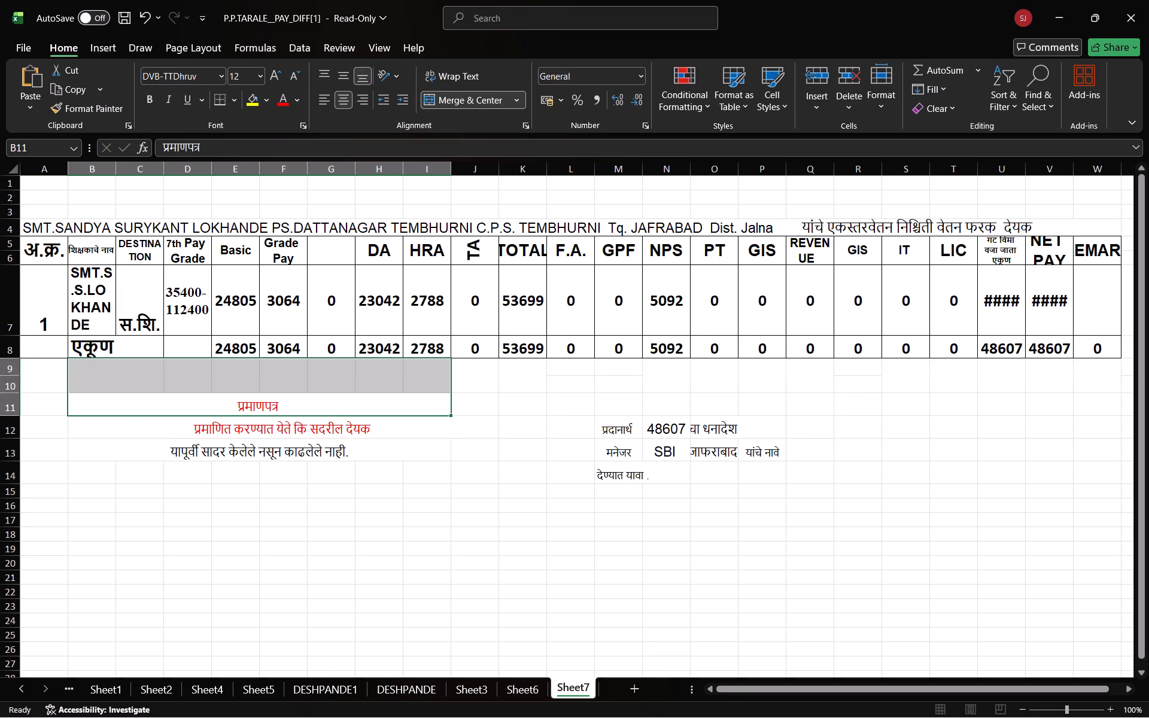
# Widen column B so the shortened name in row 7 wraps over three lines.
pyautogui.moveTo(116, 169); pyautogui.dragTo(130, 171)
pyautogui.moveTo(129, 171); pyautogui.dragTo(132, 172)
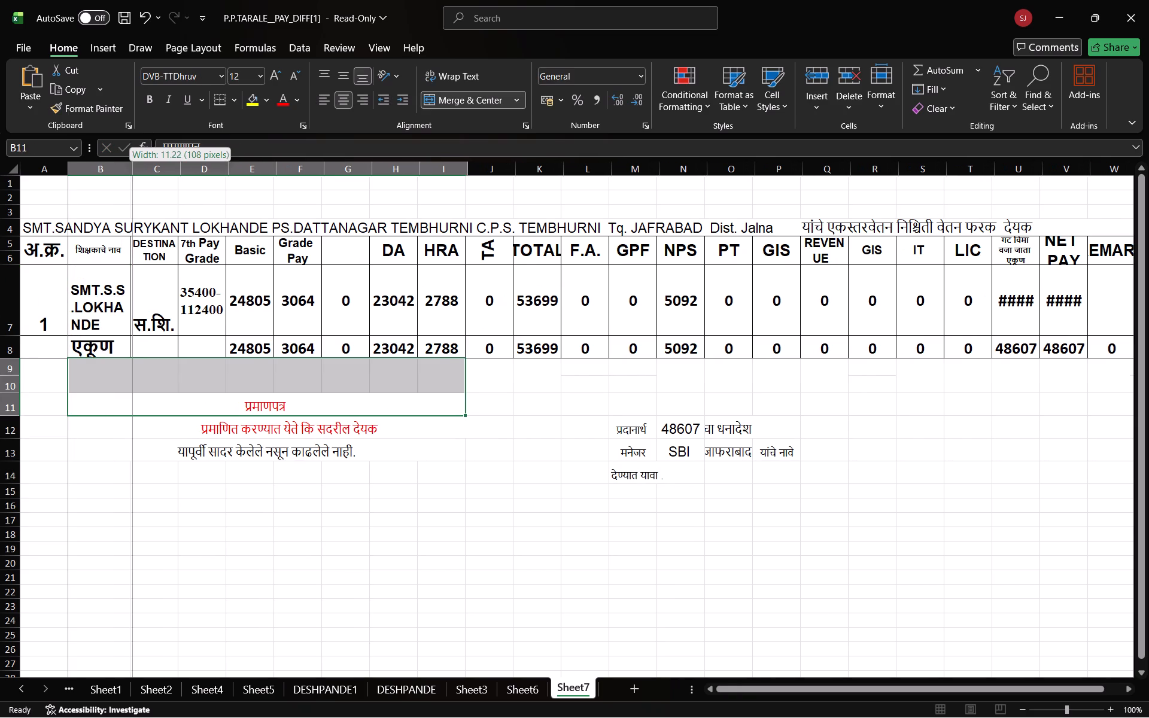
pyautogui.moveTo(132, 172); pyautogui.dragTo(136, 172)
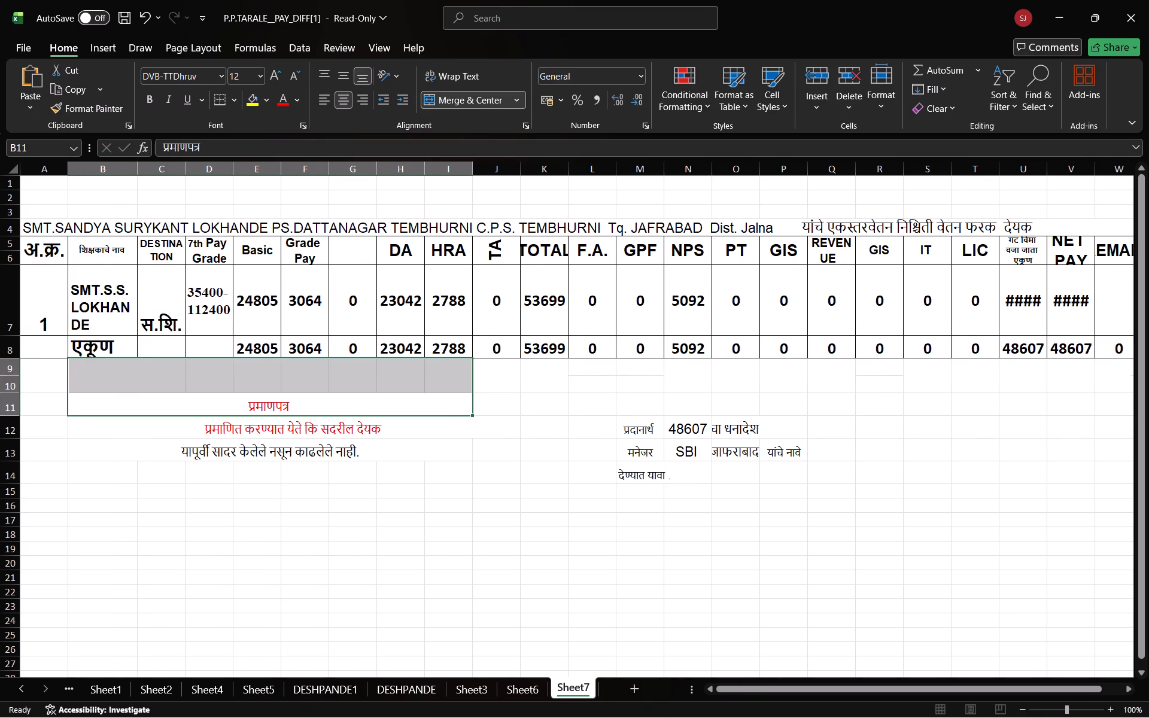
pyautogui.click(137, 171)
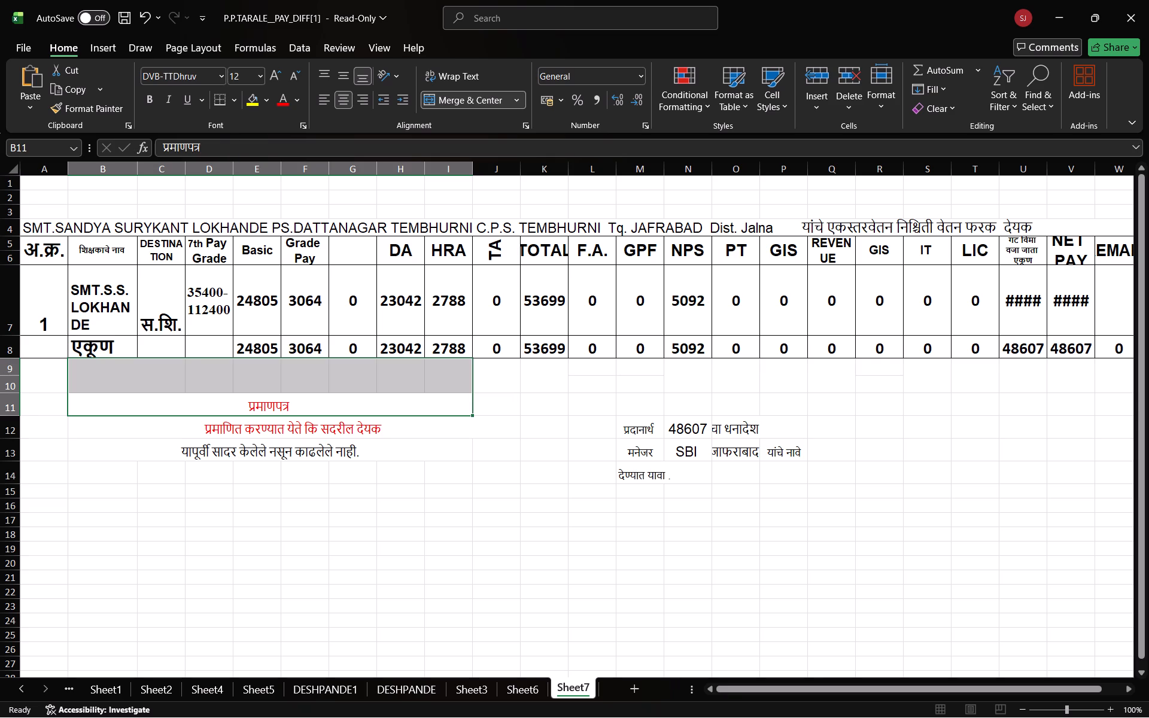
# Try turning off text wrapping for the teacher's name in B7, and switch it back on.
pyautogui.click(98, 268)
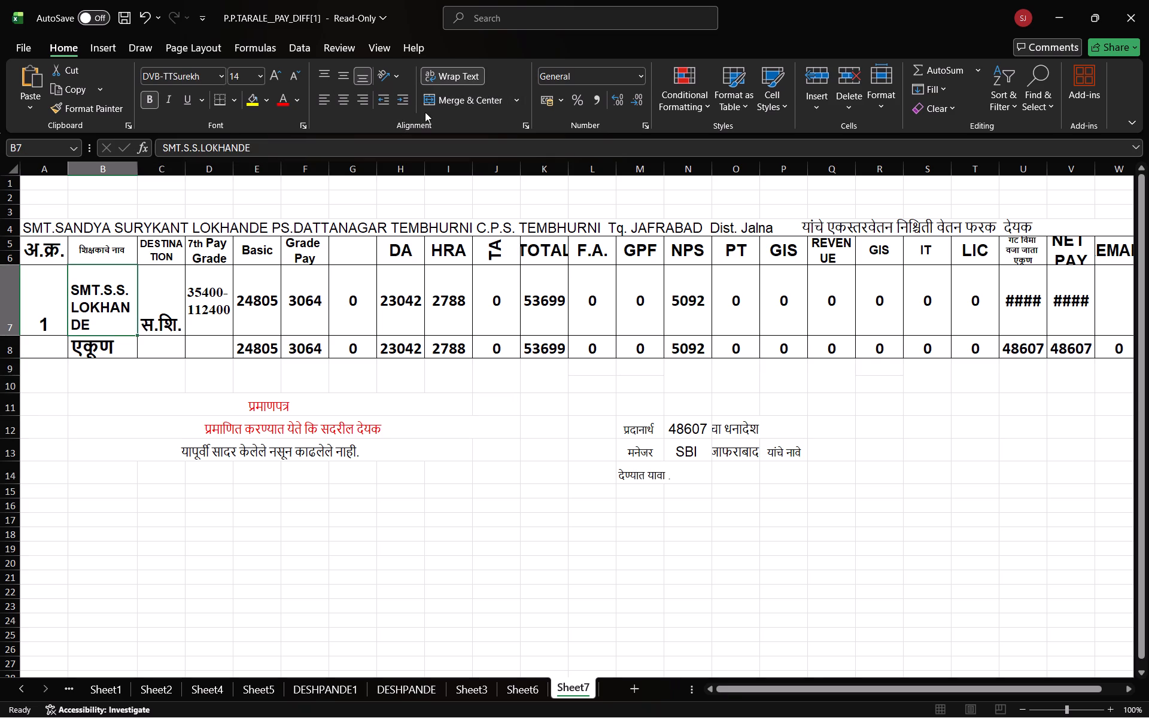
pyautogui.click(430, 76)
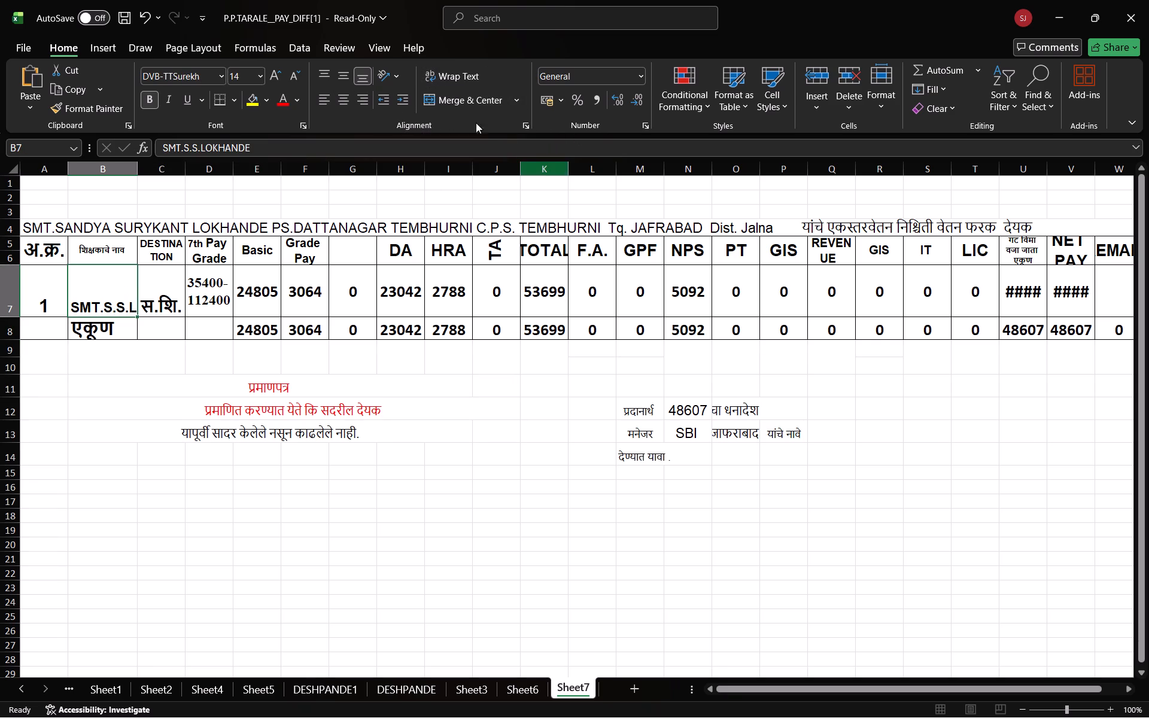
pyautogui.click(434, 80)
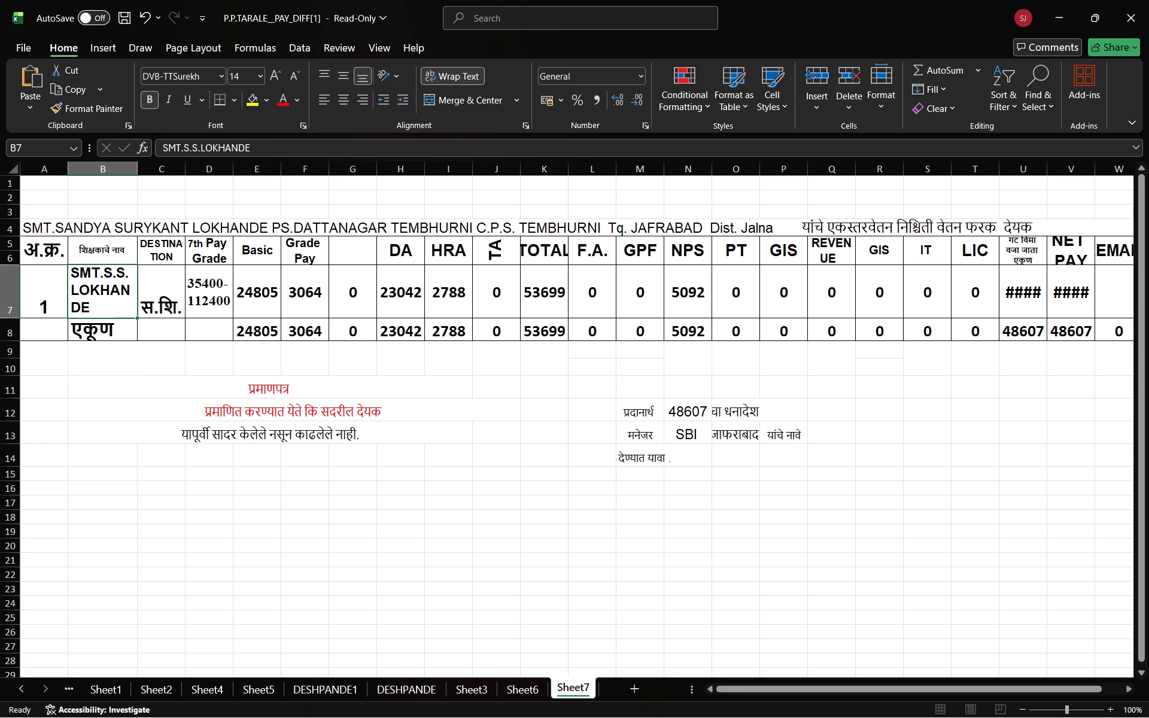
# Fine-tune the width of column B, making it slightly wider so the name in B7 fits on two lines.
pyautogui.moveTo(135, 172); pyautogui.dragTo(150, 177)
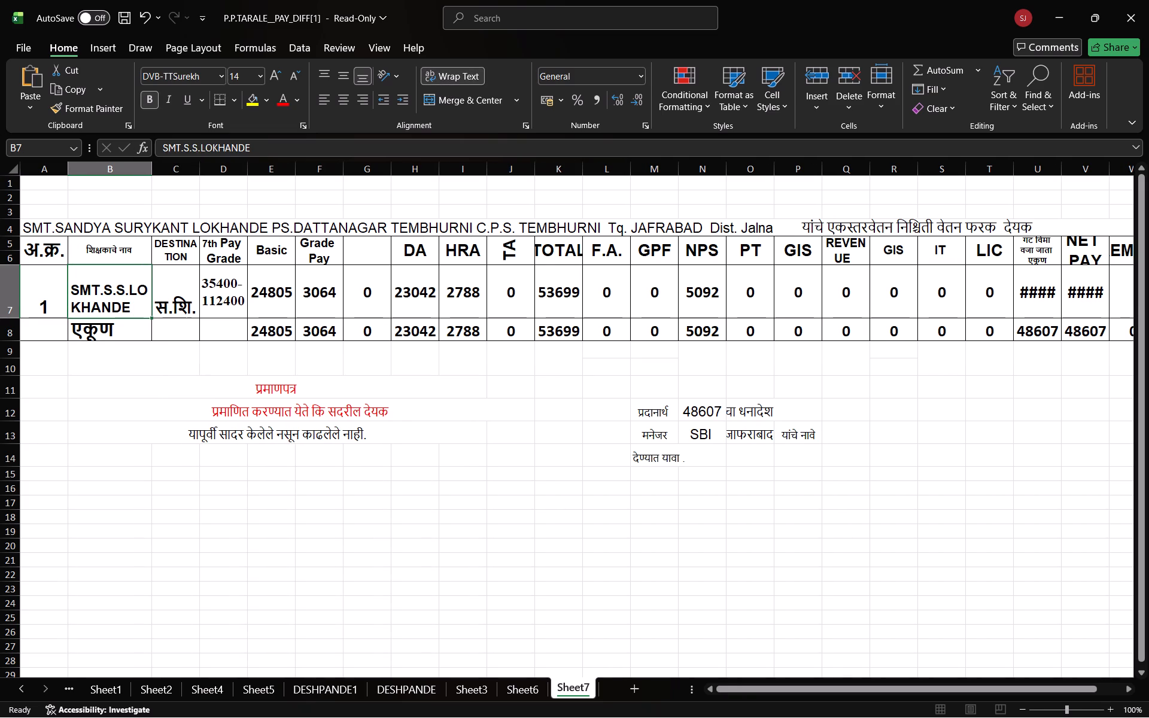
pyautogui.moveTo(150, 174); pyautogui.dragTo(159, 173)
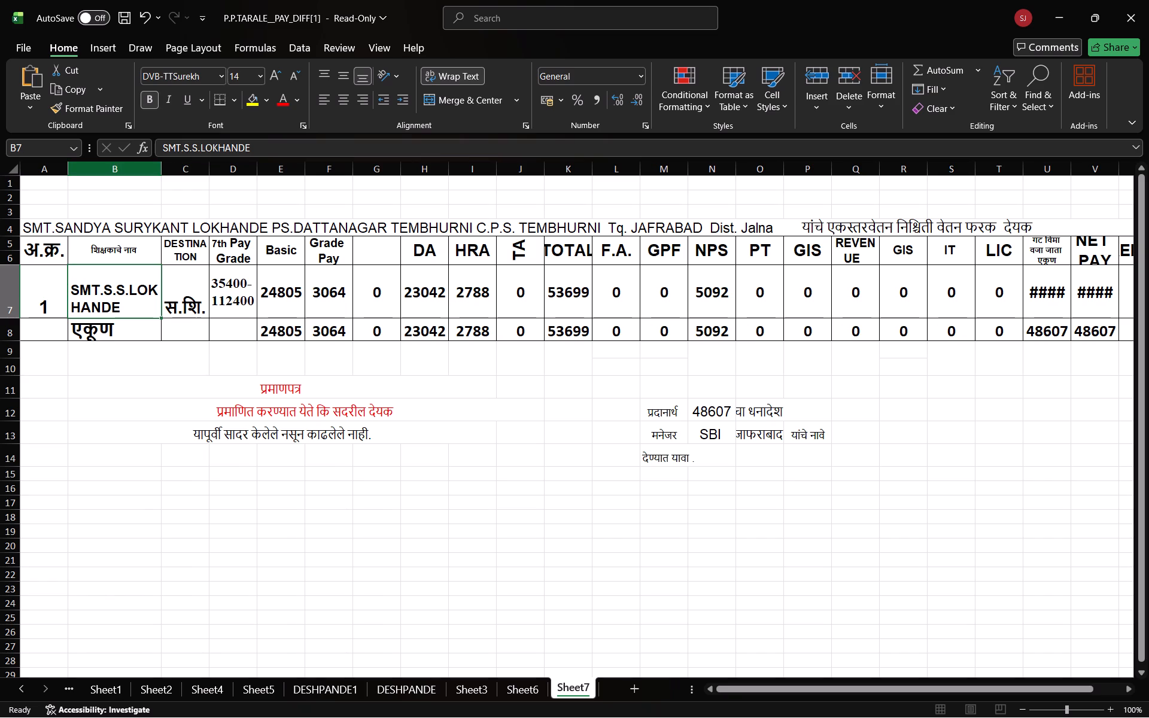
pyautogui.moveTo(159, 175); pyautogui.dragTo(145, 179)
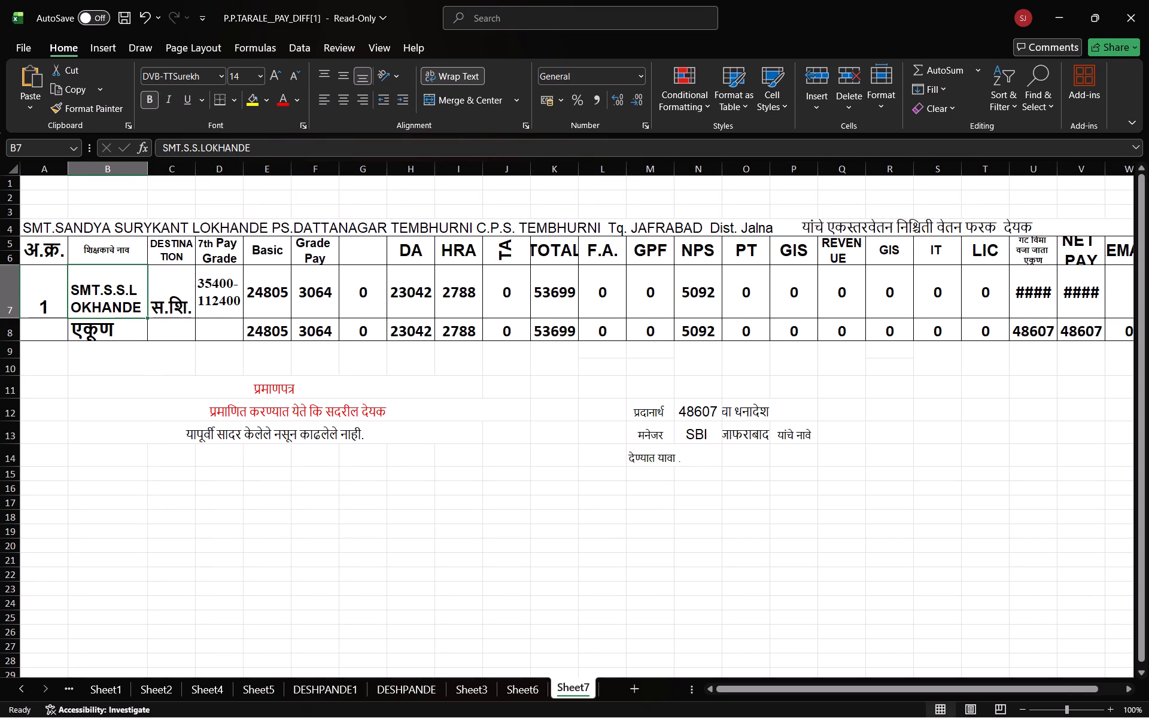
pyautogui.moveTo(147, 172); pyautogui.dragTo(141, 173)
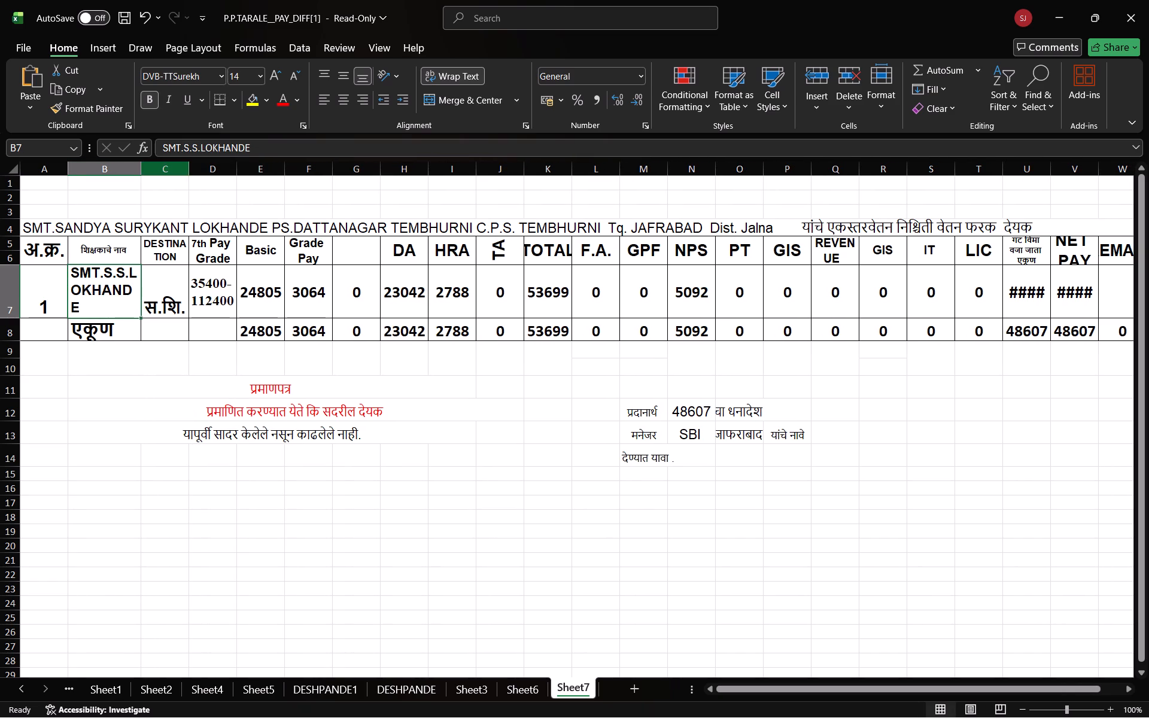
pyautogui.click(142, 175)
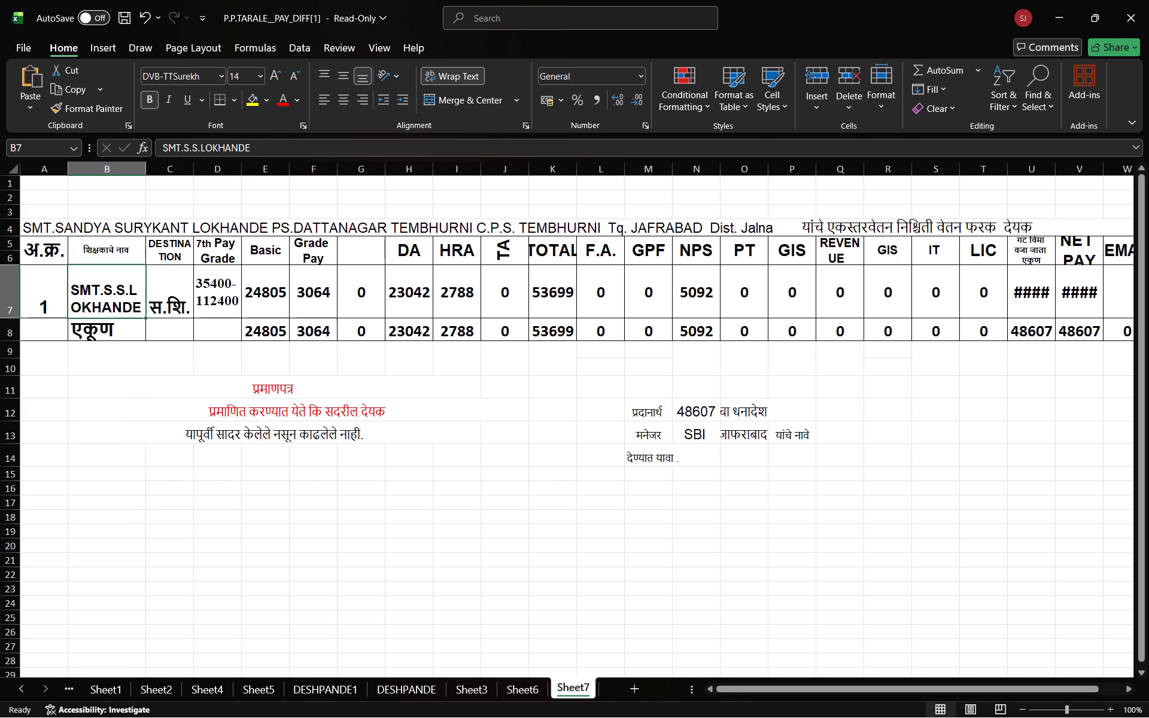
# Insert a space between the initials and the surname in B7.
pyautogui.doubleClick(125, 285)
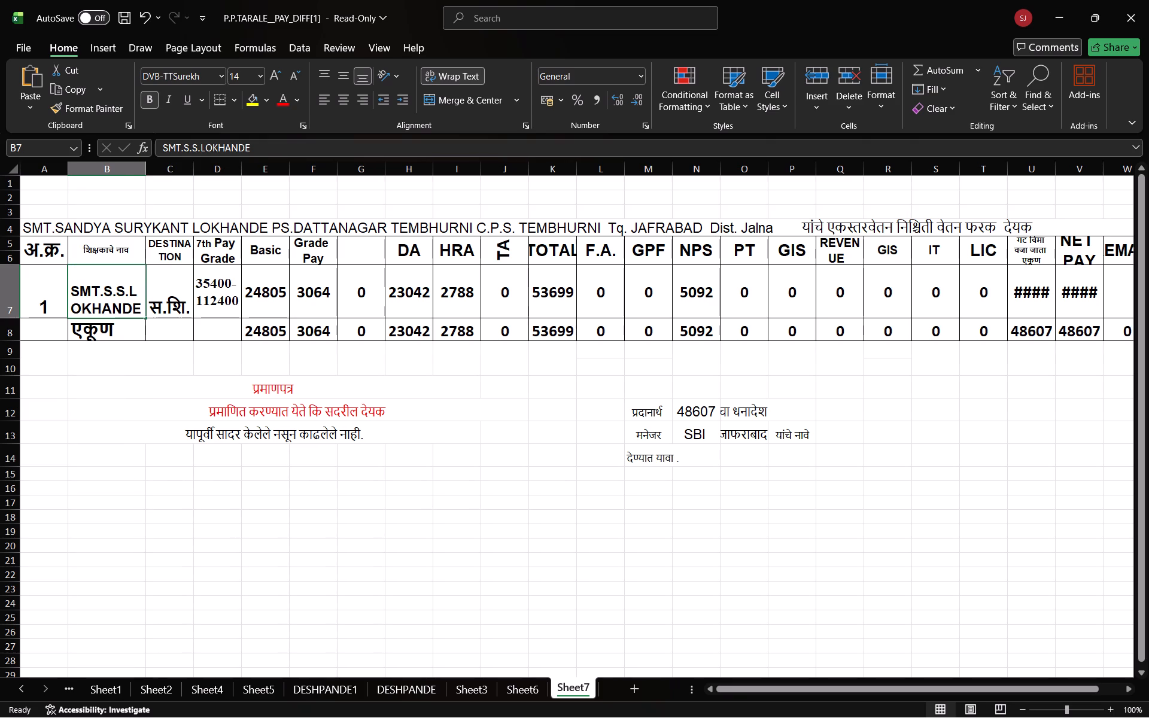
pyautogui.click(127, 285)
pyautogui.click(127, 285)
pyautogui.click(128, 286)
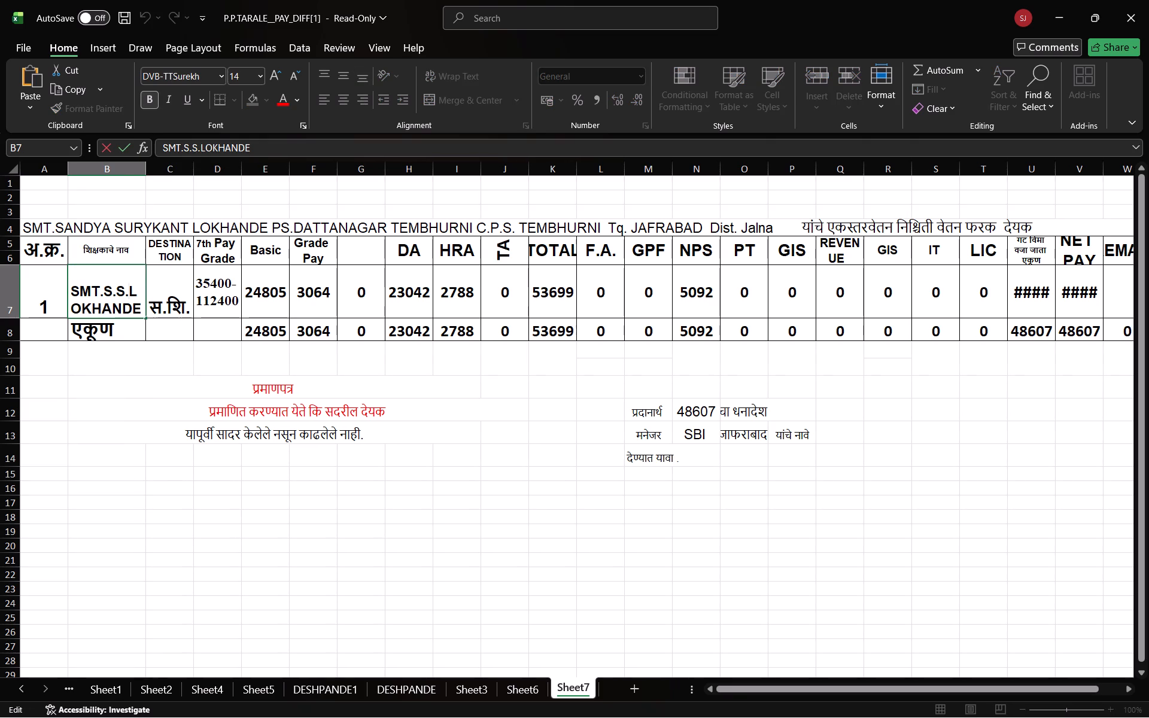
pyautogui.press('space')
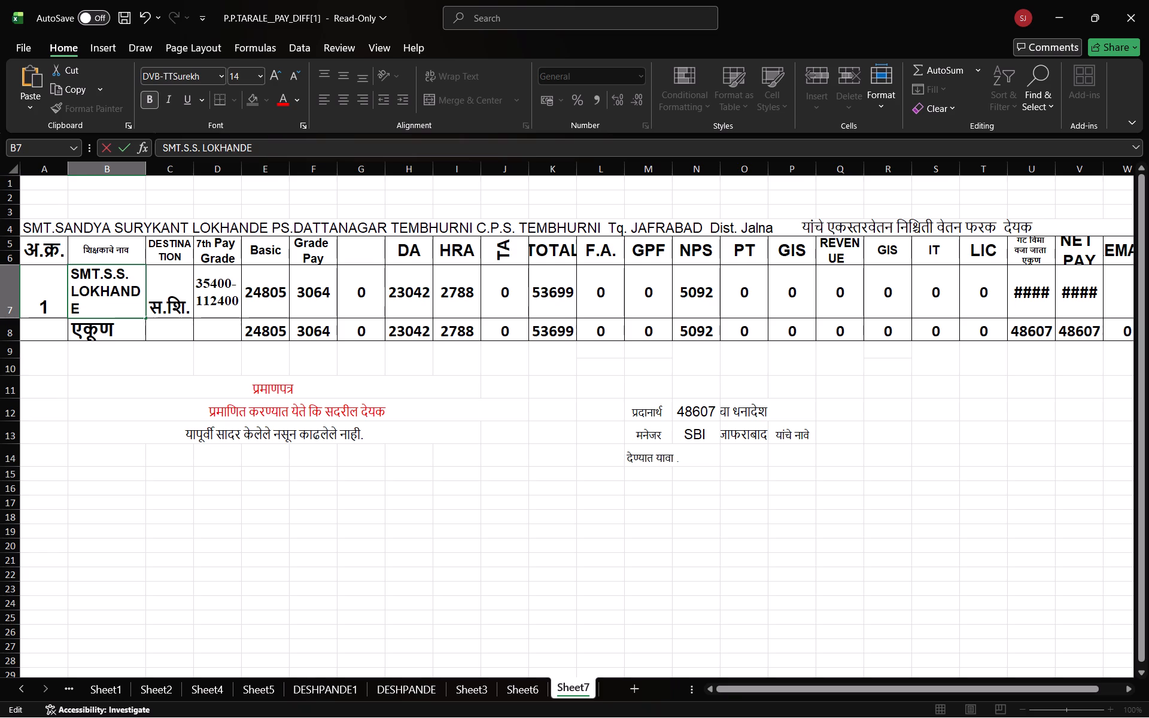
# Commit the edit of the teacher's name in B7 and set its font size to 12.
pyautogui.click(259, 73)
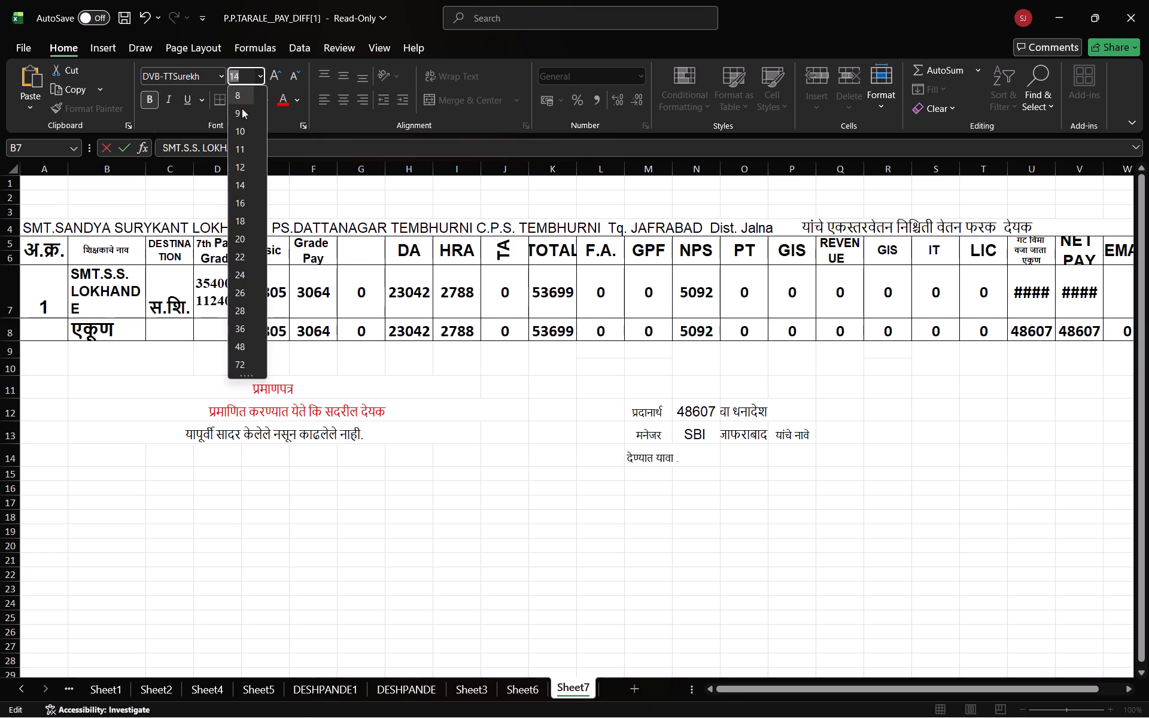
pyautogui.click(245, 168)
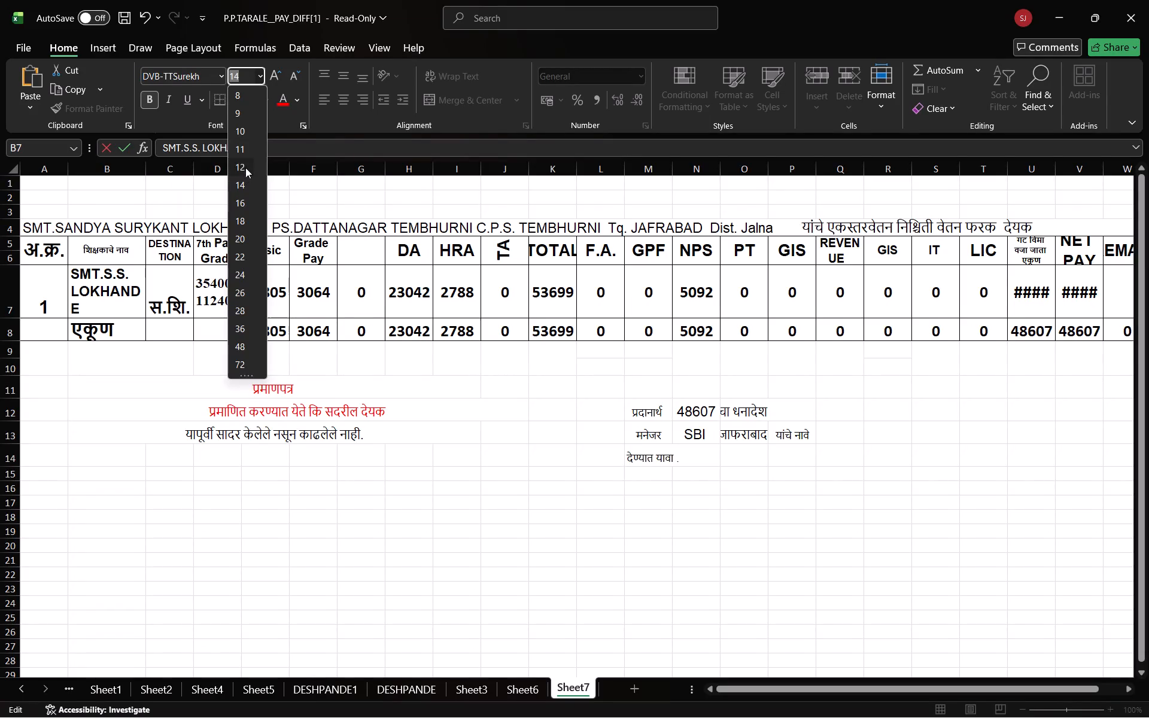
pyautogui.click(133, 374)
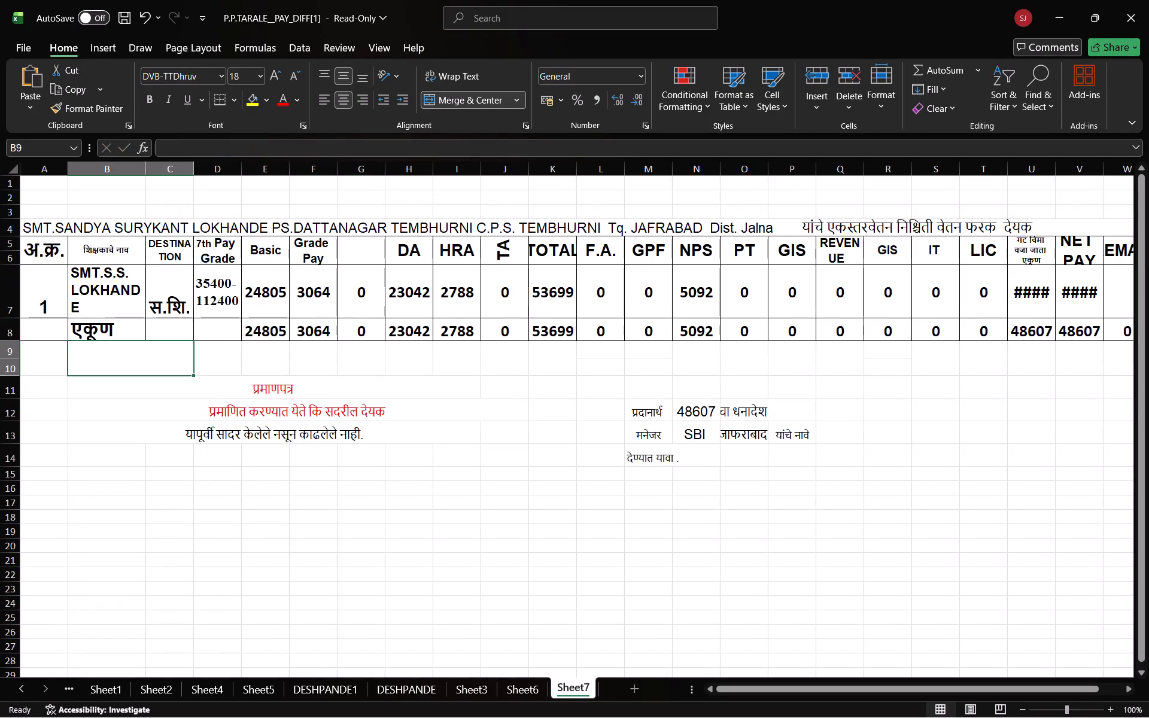
pyautogui.click(95, 287)
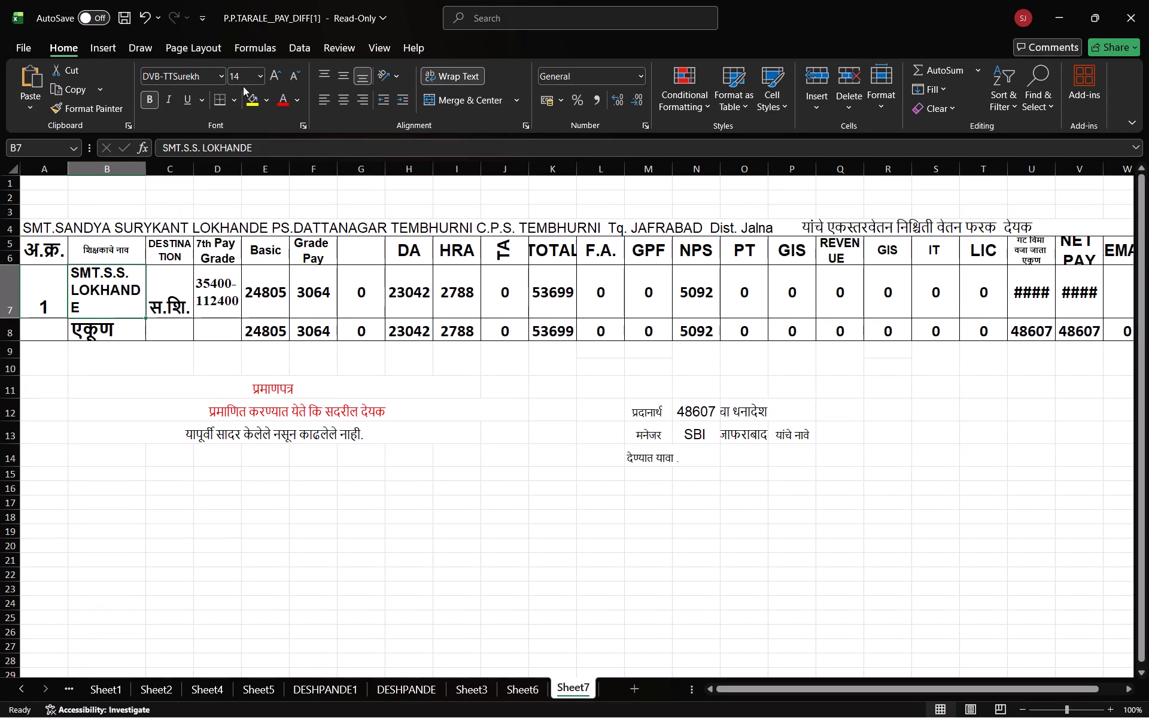
pyautogui.click(258, 77)
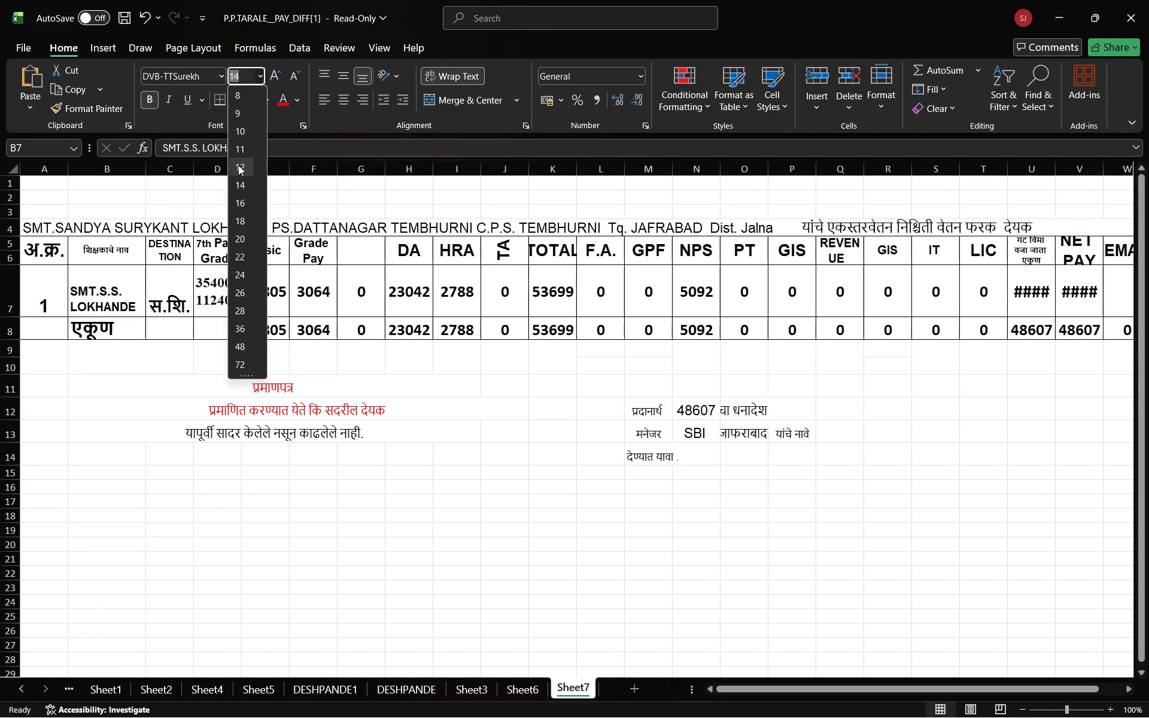
pyautogui.click(238, 165)
pyautogui.click(101, 422)
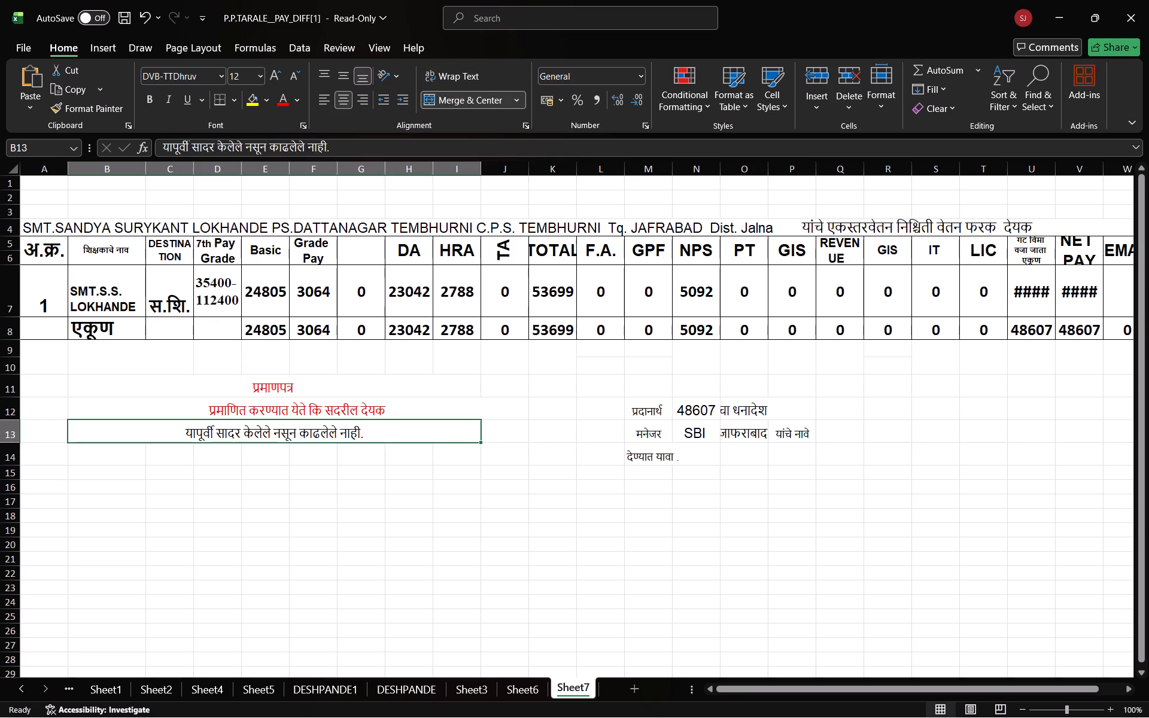
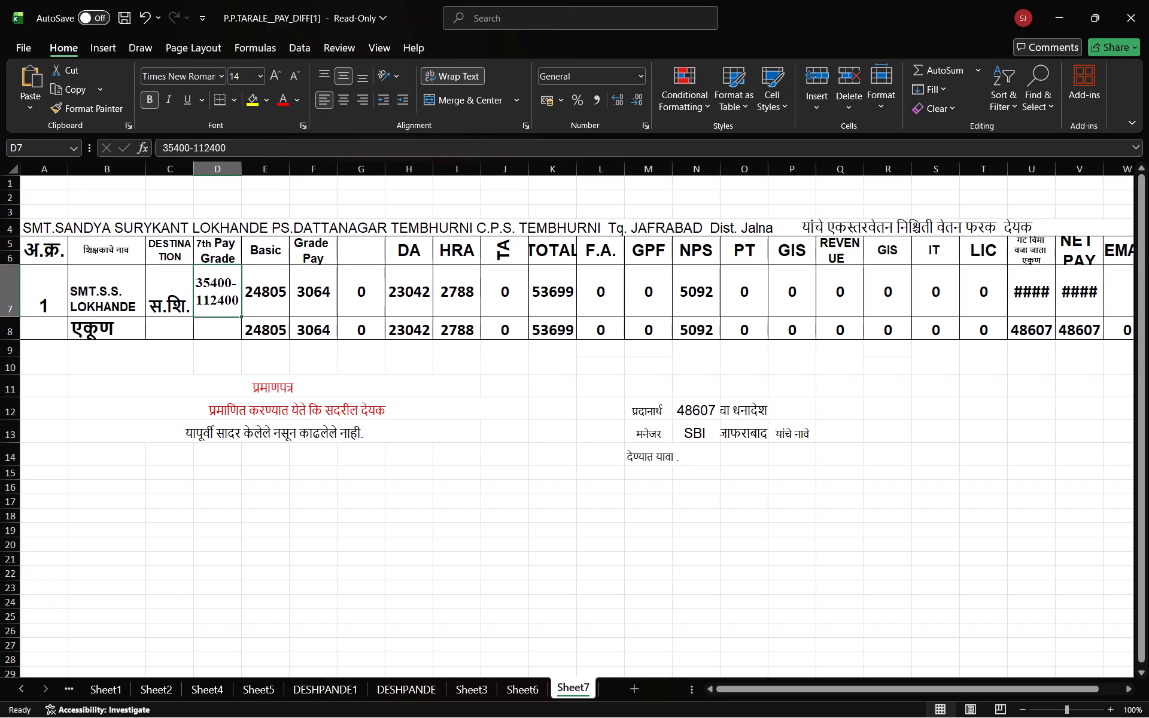
# Replace the word Grade with SCALE in the header cell D5, making it read 7th PaySCALE.
pyautogui.click(221, 258)
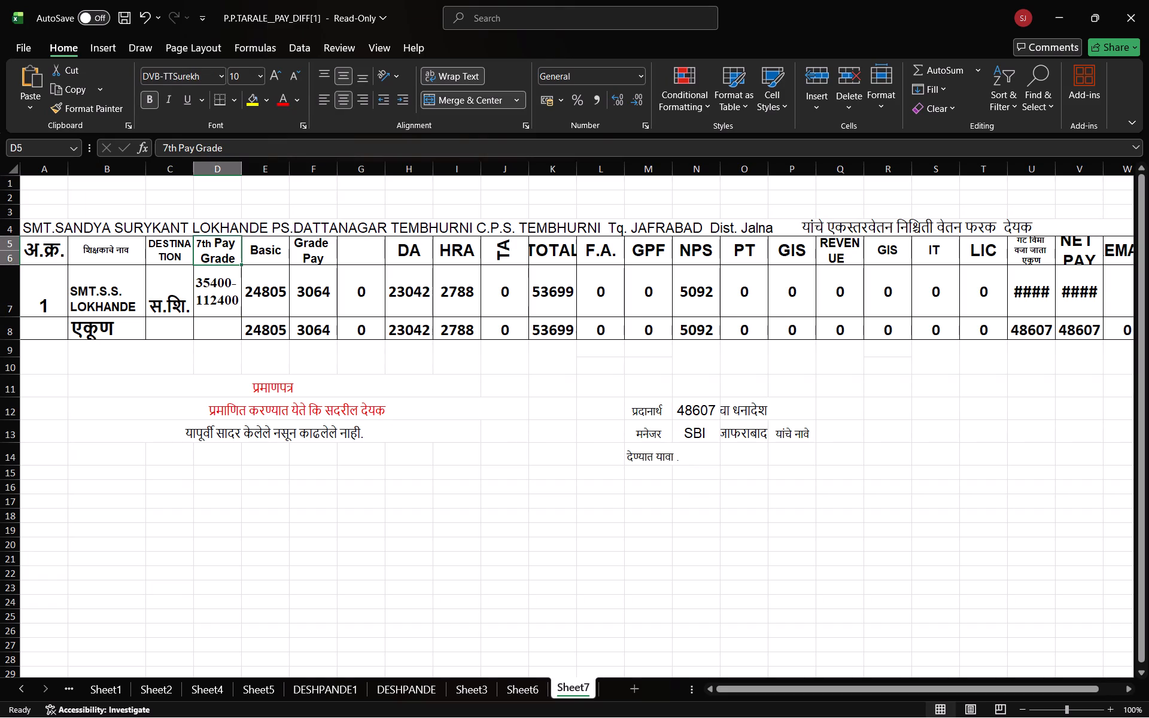
pyautogui.click(218, 288)
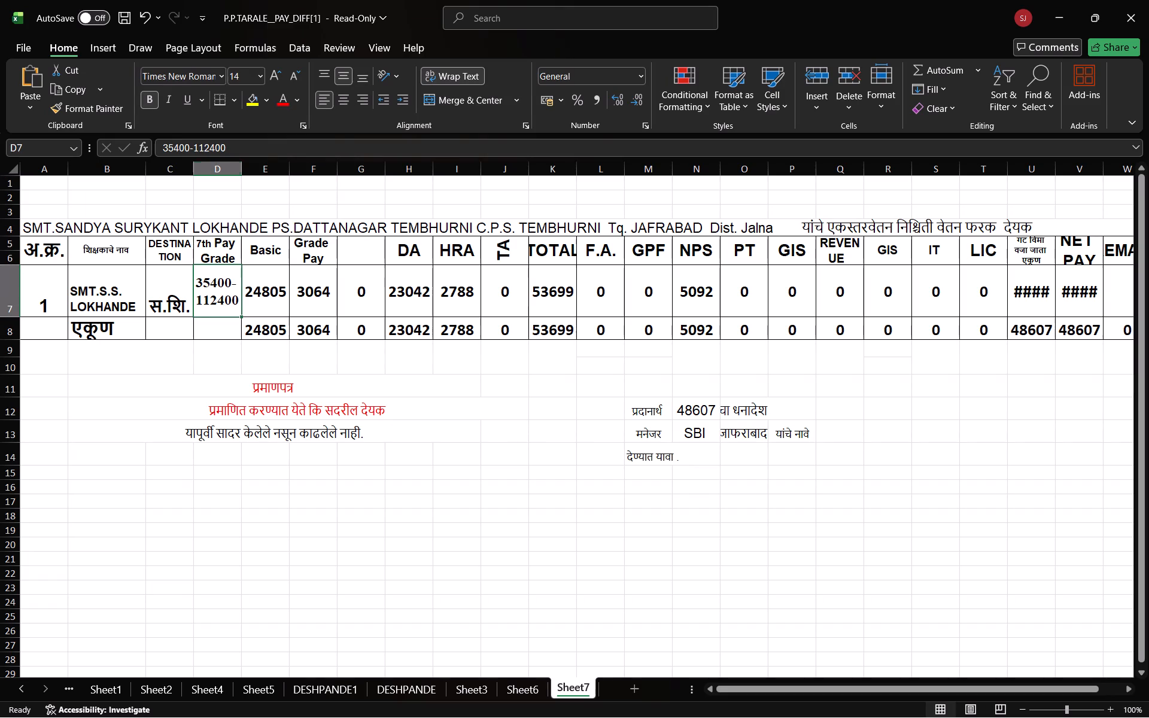
pyautogui.click(231, 258)
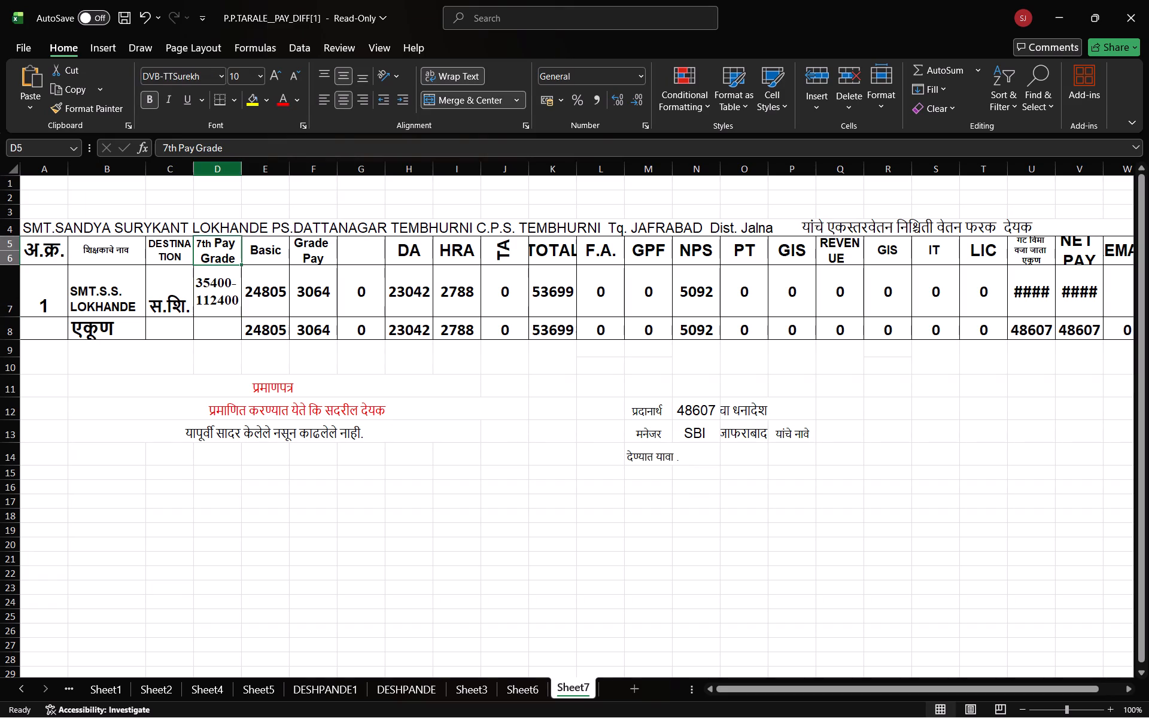
pyautogui.moveTo(227, 153); pyautogui.dragTo(194, 154)
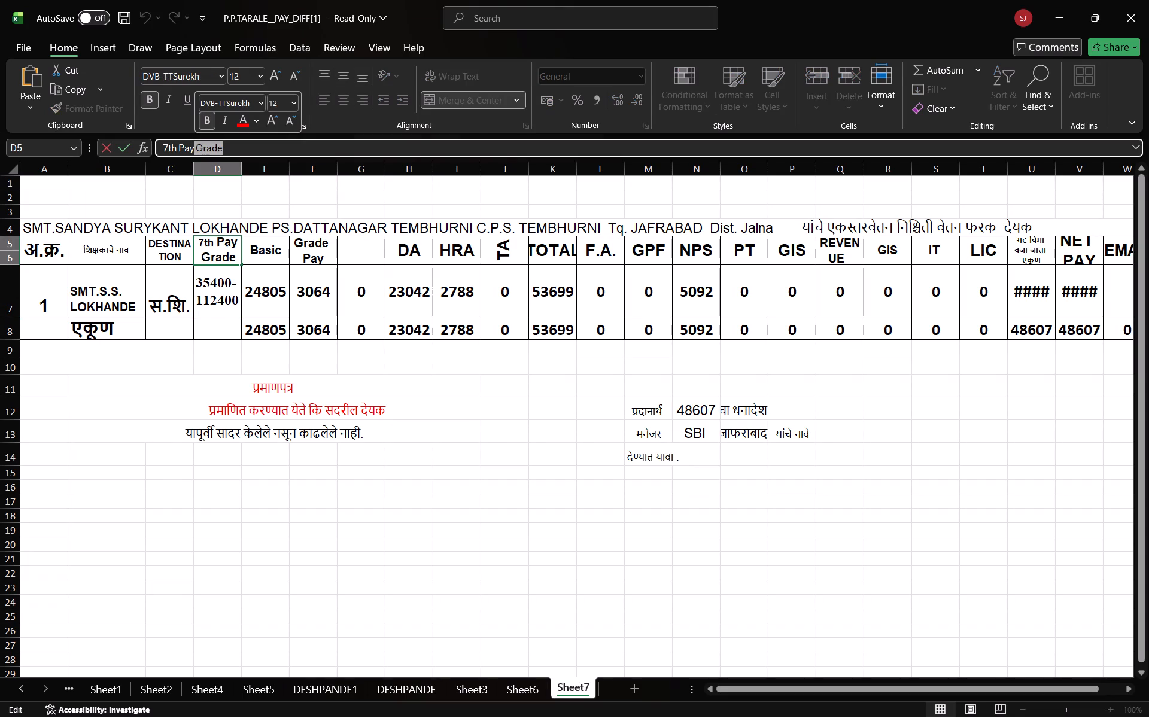
pyautogui.write('SCALE')
pyautogui.press('space')
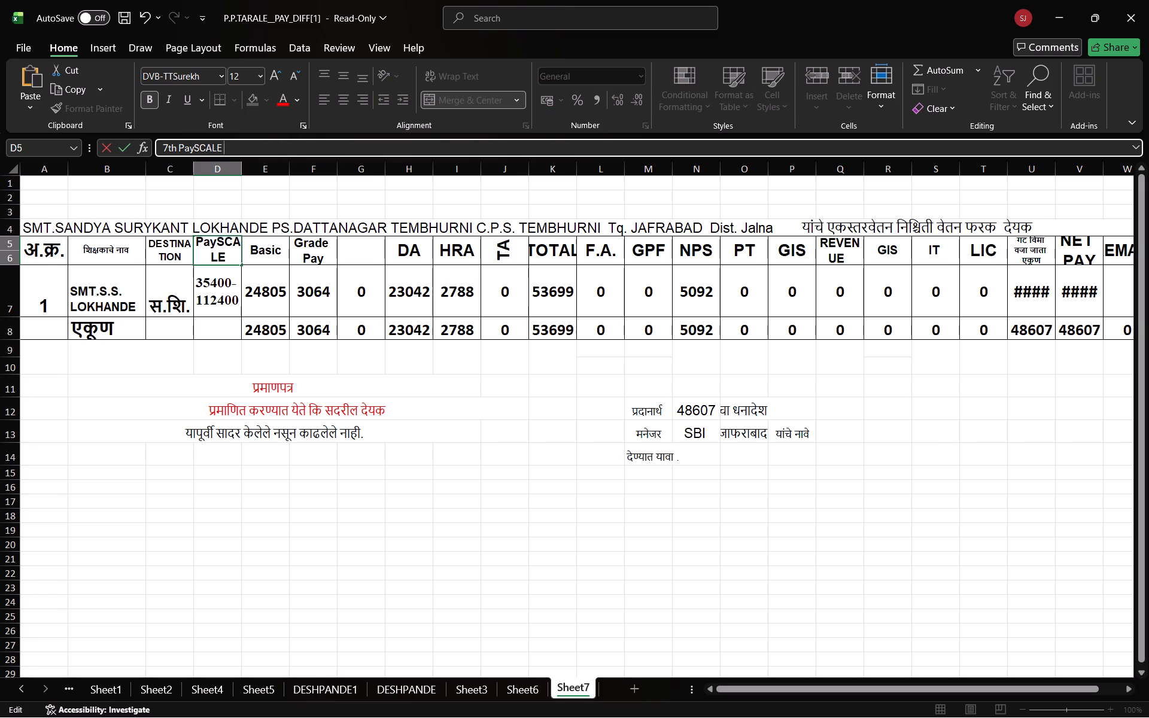
pyautogui.click(185, 375)
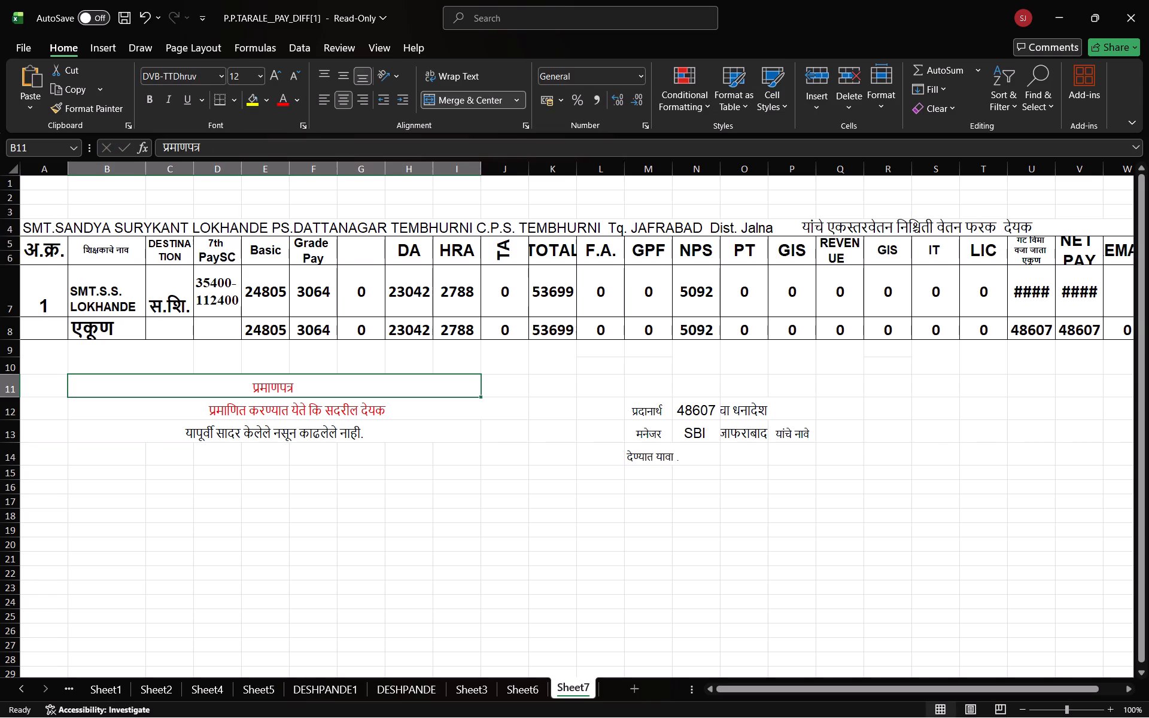
# Make the teacher's row 7, the totals row 8 and the header row 6 taller, so the wrapped column headers fit.
pyautogui.click(218, 260)
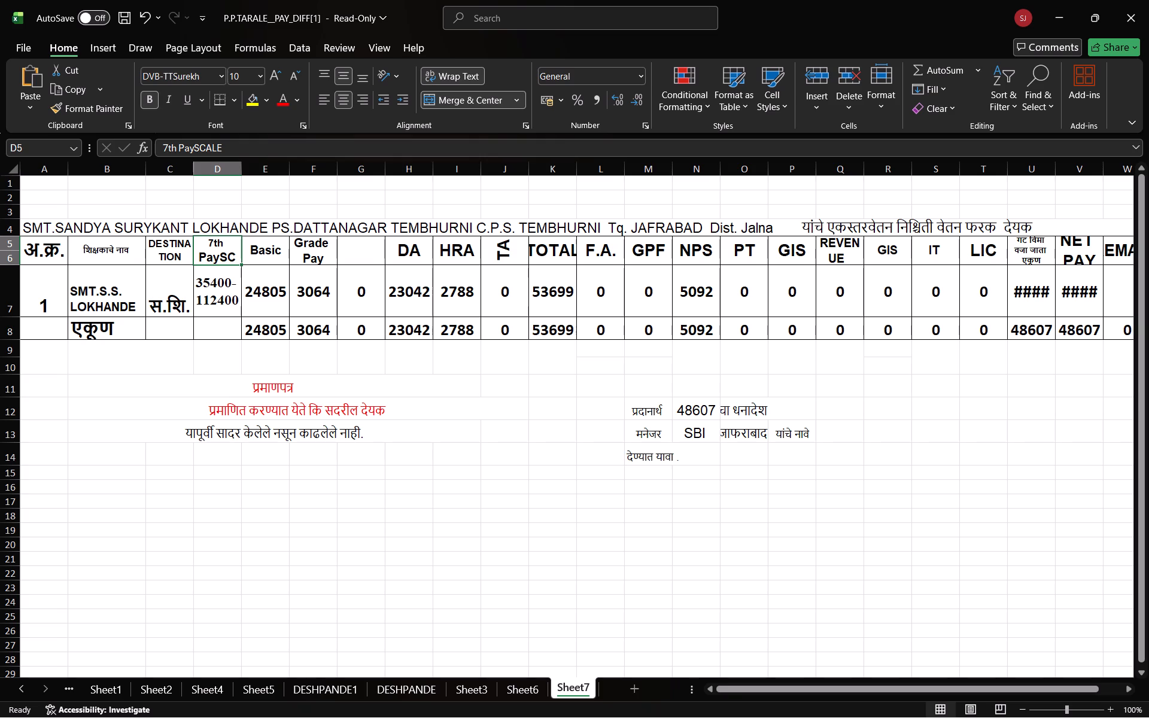
pyautogui.moveTo(14, 316); pyautogui.dragTo(11, 338)
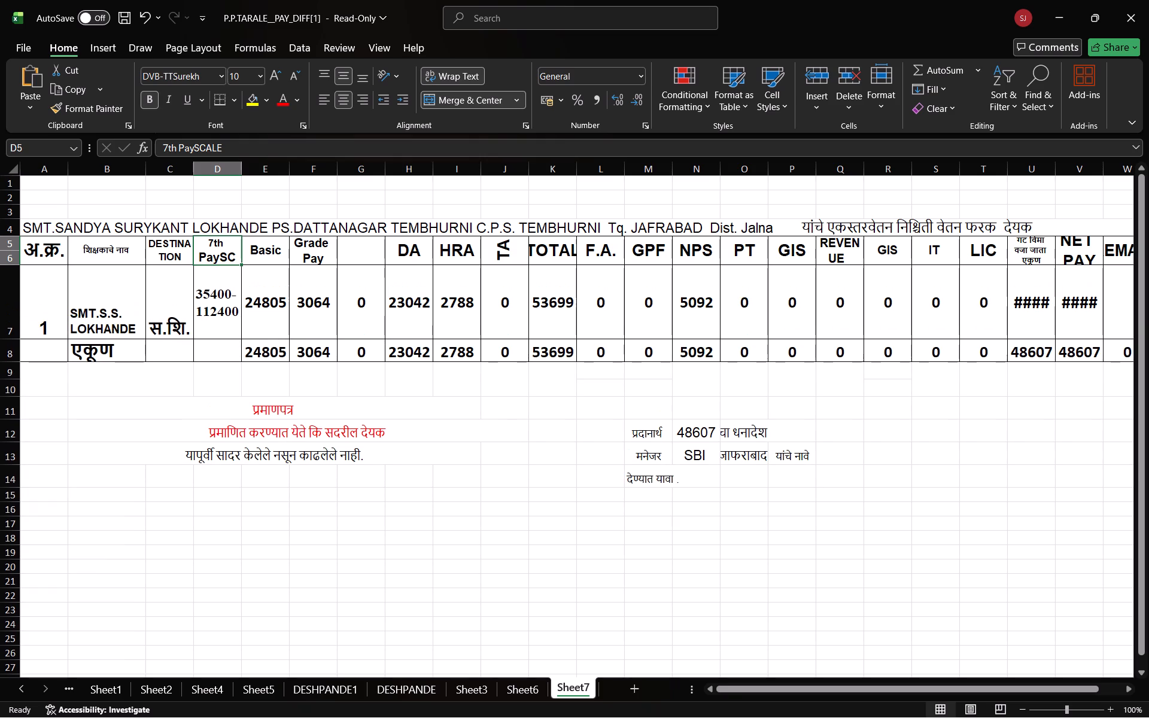
pyautogui.moveTo(10, 339); pyautogui.dragTo(10, 374)
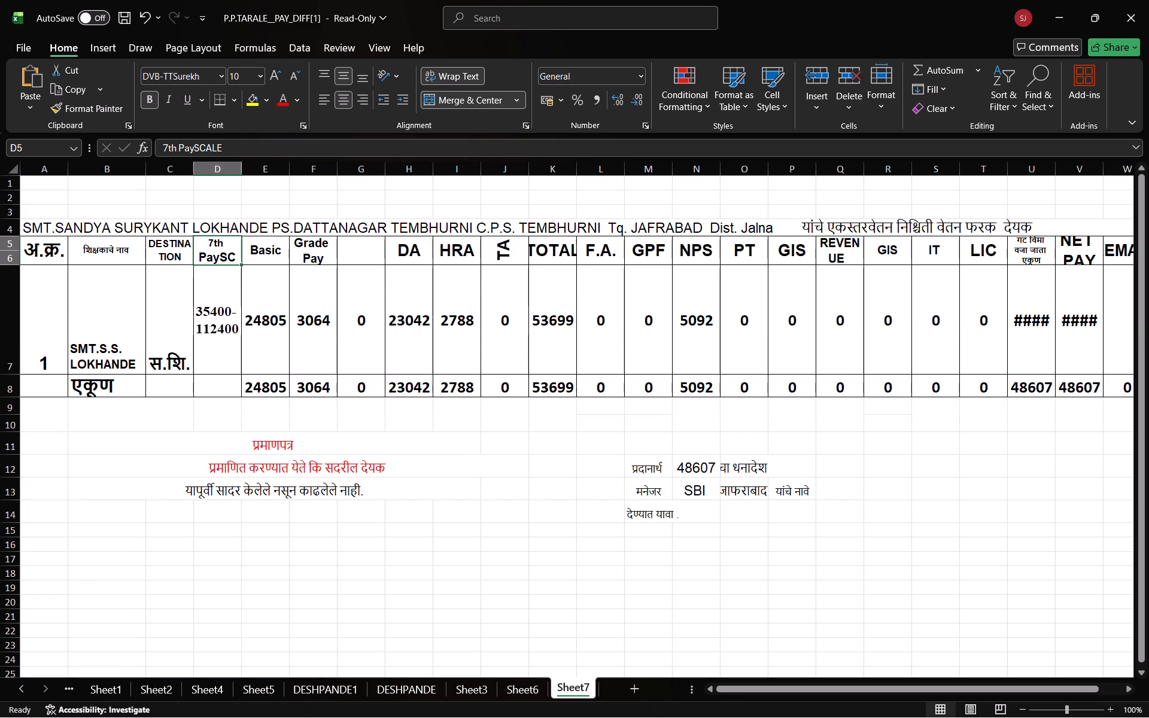
pyautogui.moveTo(14, 397); pyautogui.dragTo(11, 421)
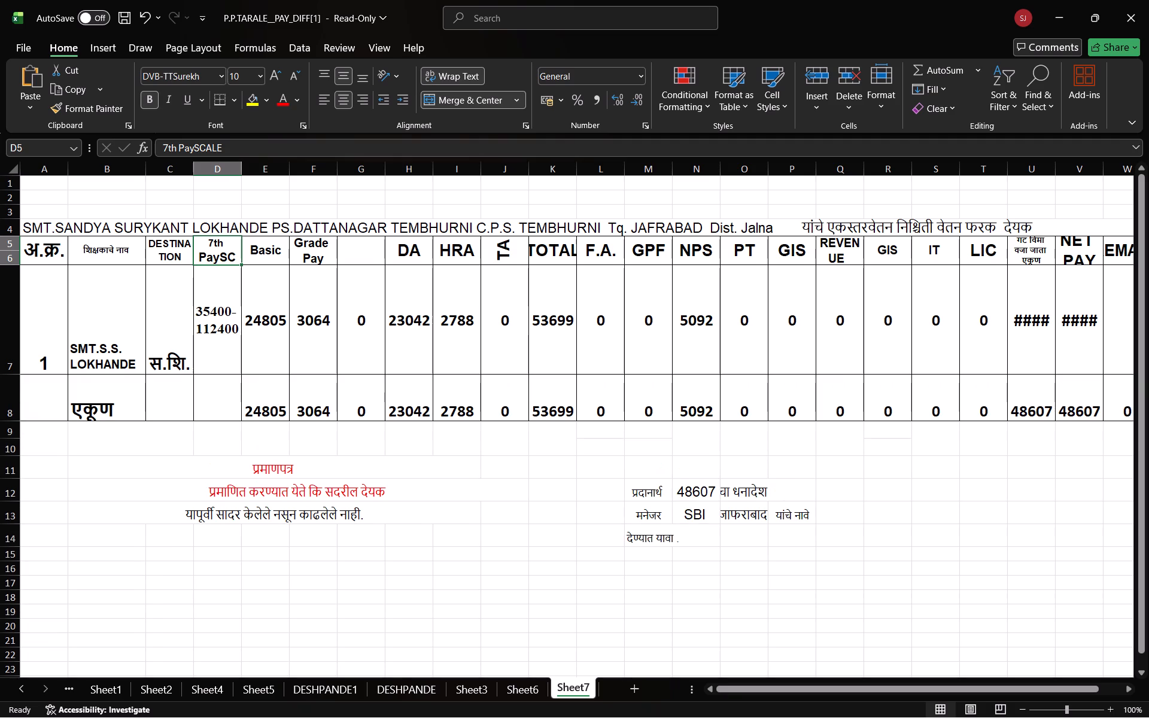
pyautogui.click(292, 379)
pyautogui.click(305, 326)
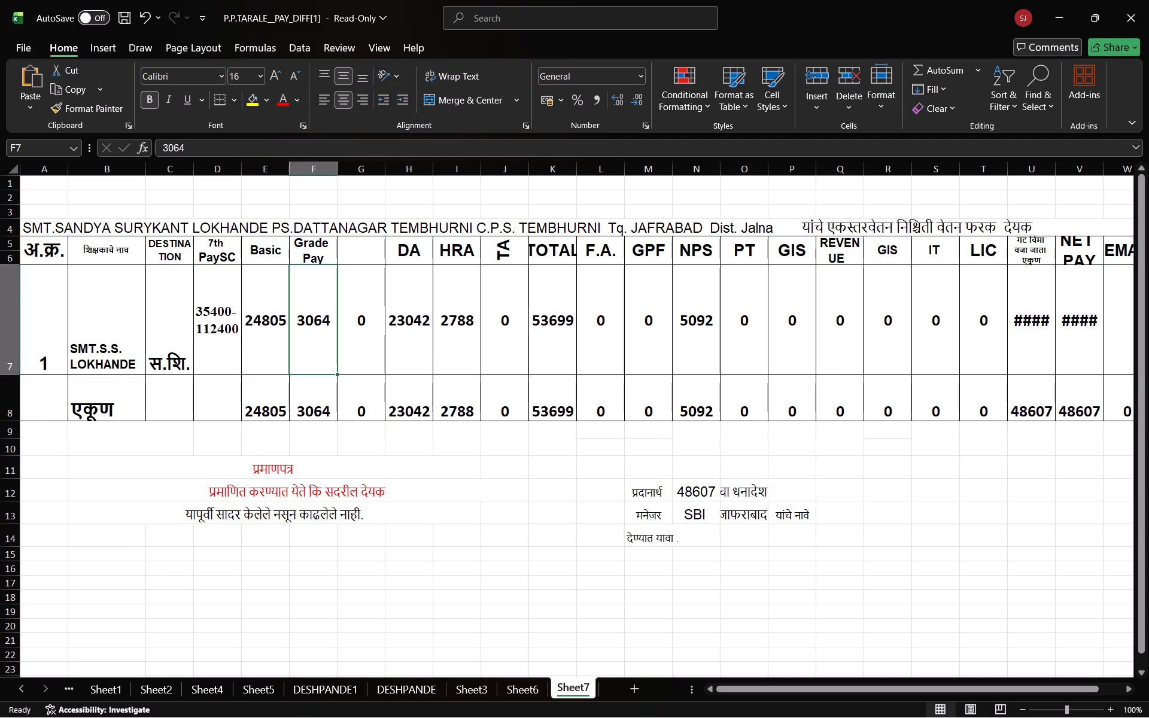
pyautogui.moveTo(11, 265); pyautogui.dragTo(12, 284)
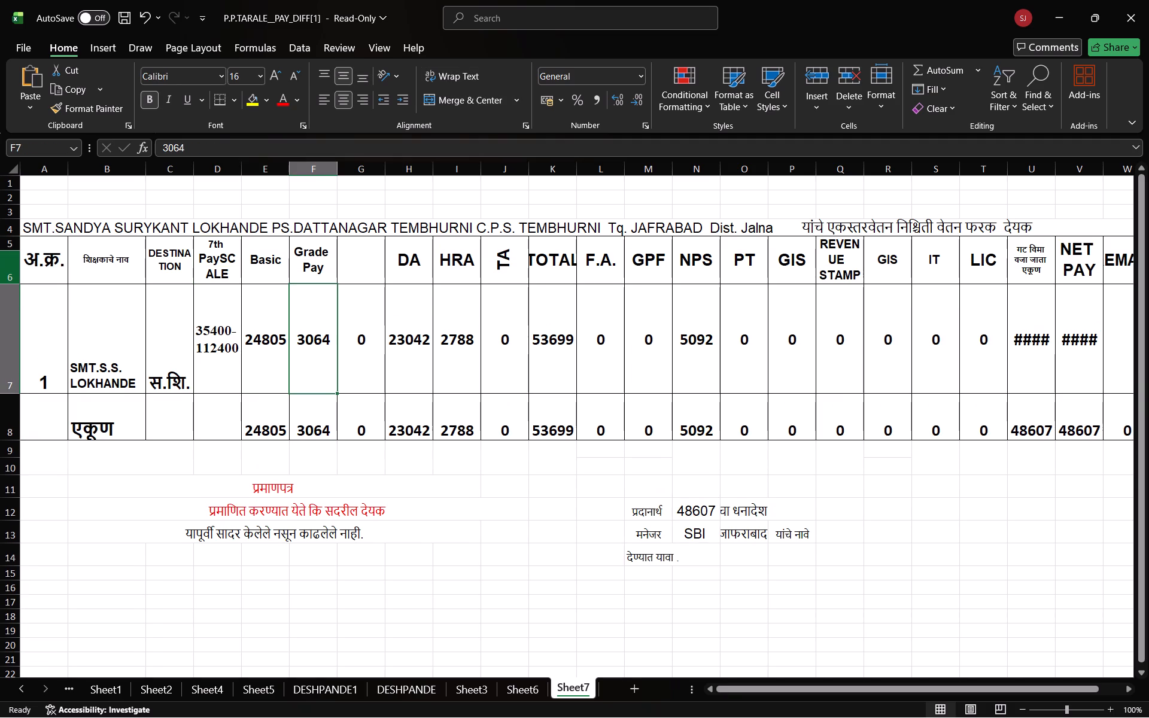
# Select the 7th PaySCALE header cell D5.
pyautogui.click(219, 269)
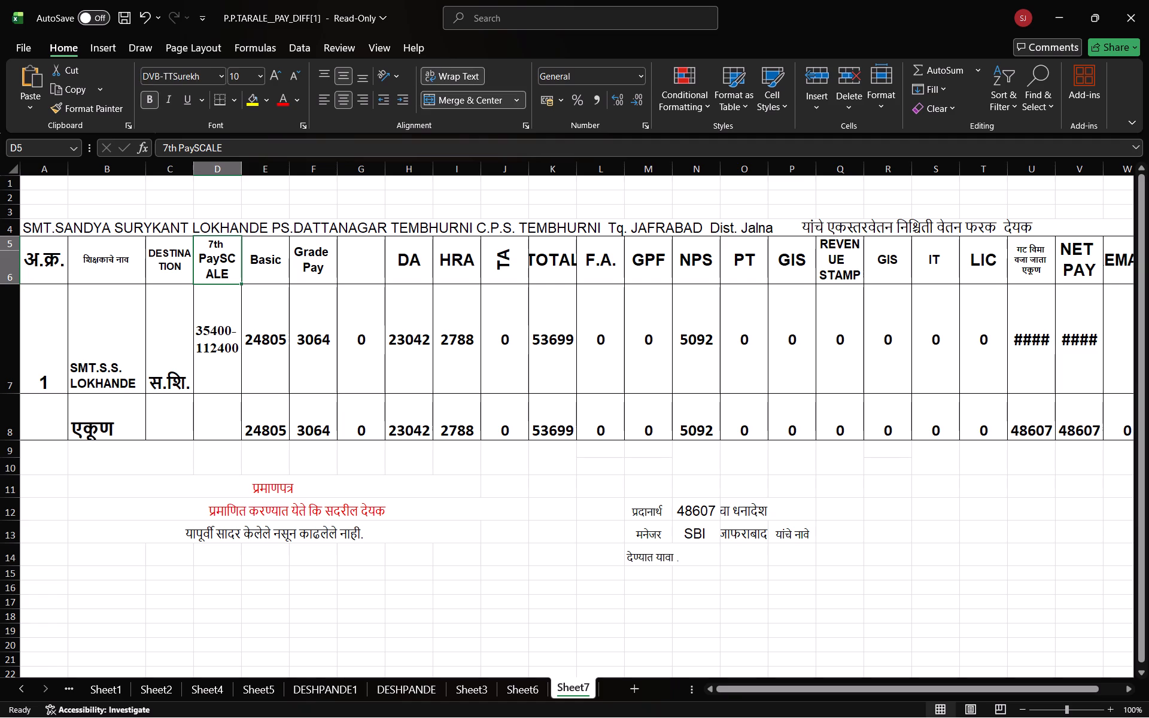
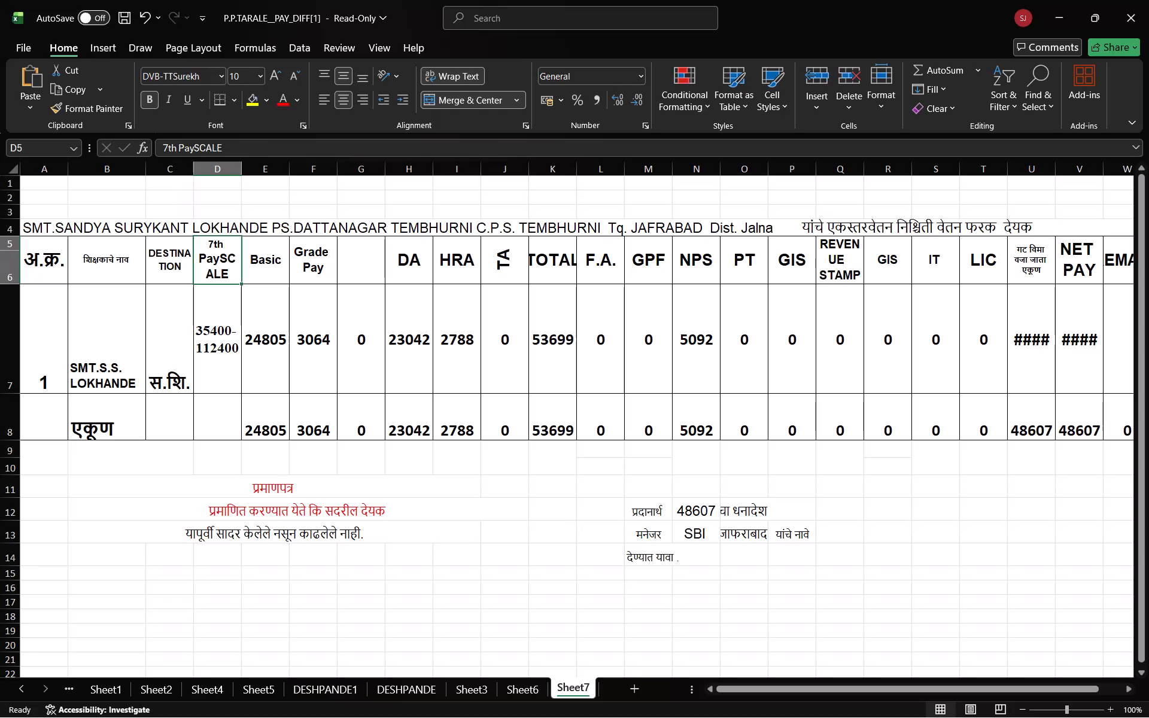
# In the teacher's row 7, set the Basic amount to 141830 and the Grade Pay to 4700.
pyautogui.click(270, 351)
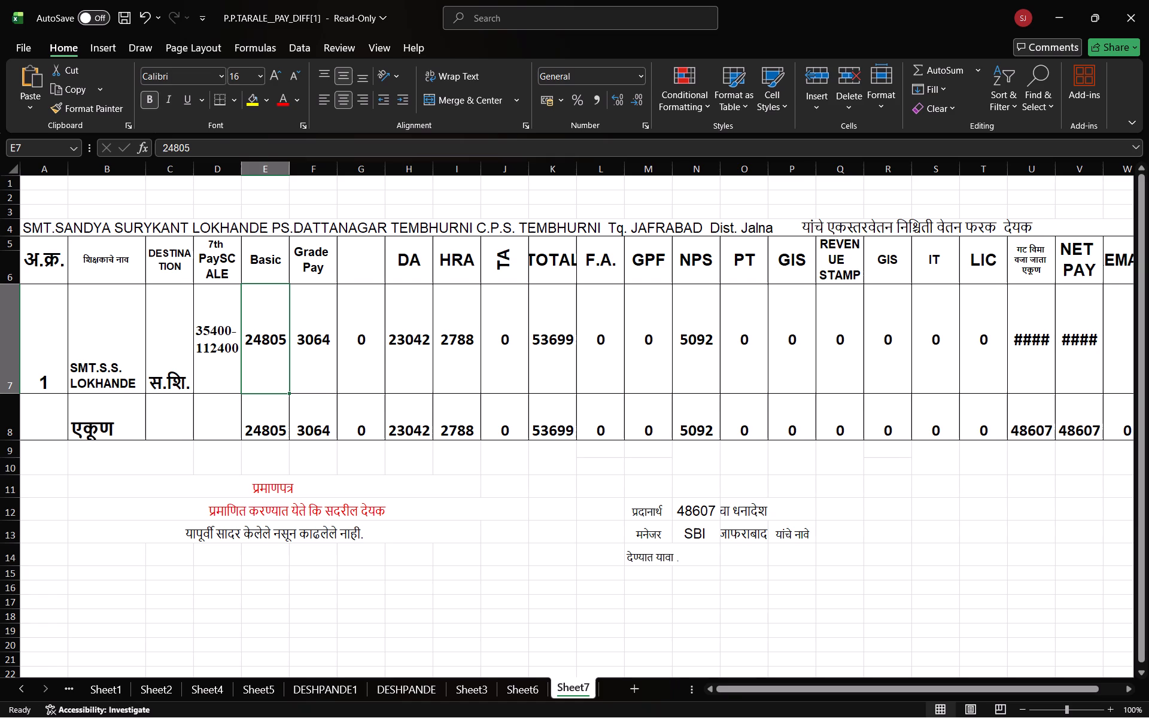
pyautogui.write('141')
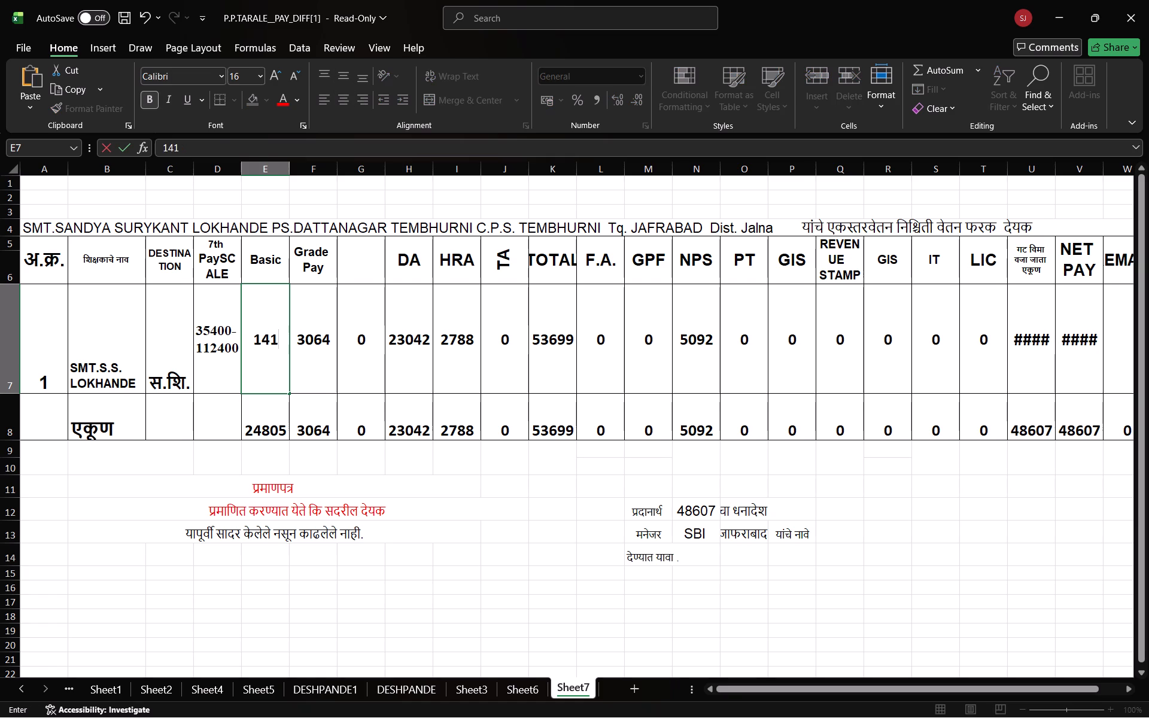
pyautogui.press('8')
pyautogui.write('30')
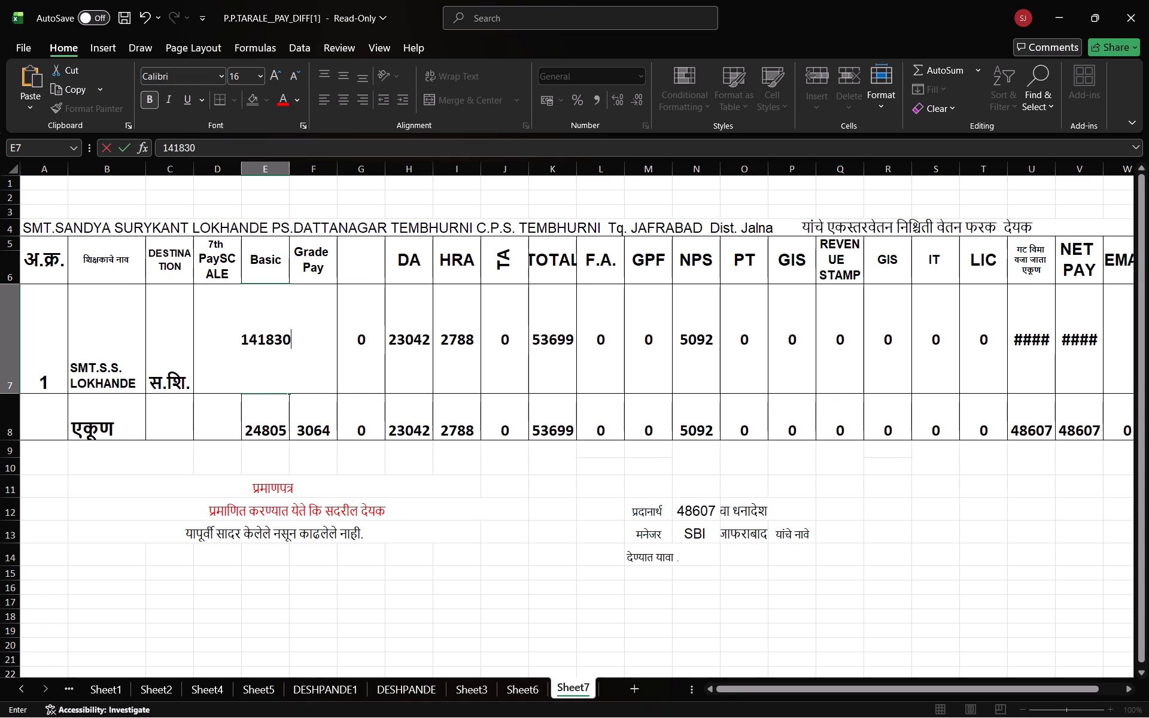
pyautogui.click(466, 533)
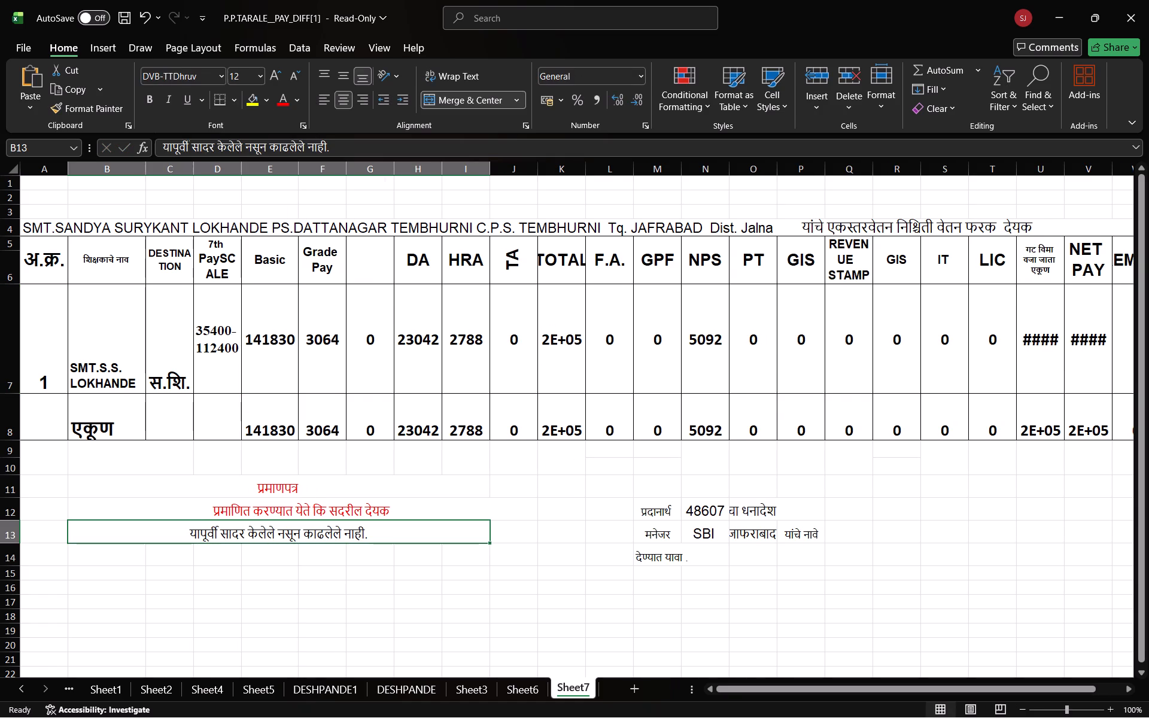
pyautogui.click(332, 376)
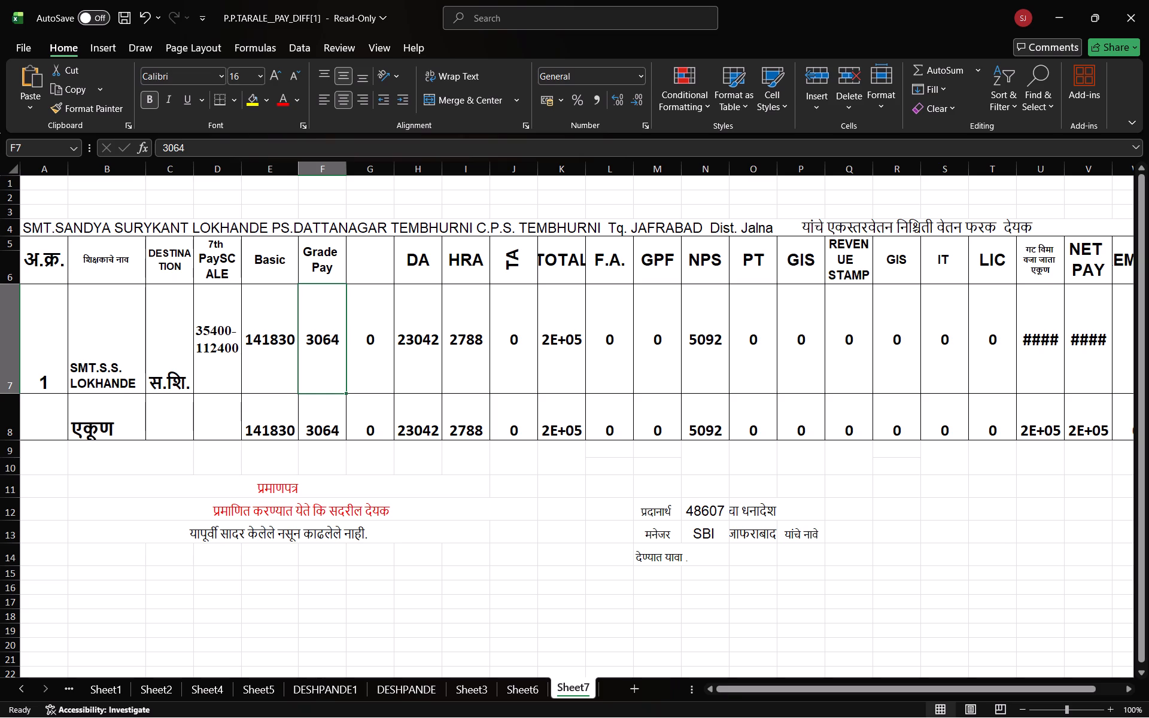
pyautogui.write('4700')
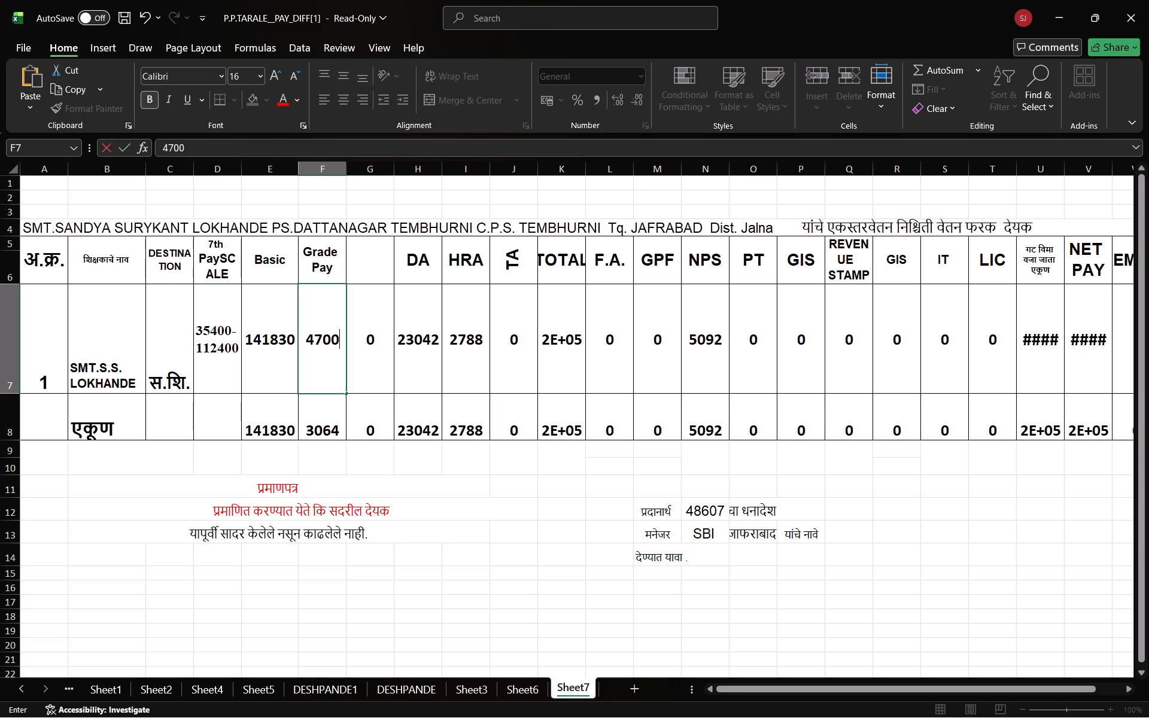
# In the teacher's row 7, set the DA amount to 48375 and the HRA amount to 5618.
pyautogui.click(434, 367)
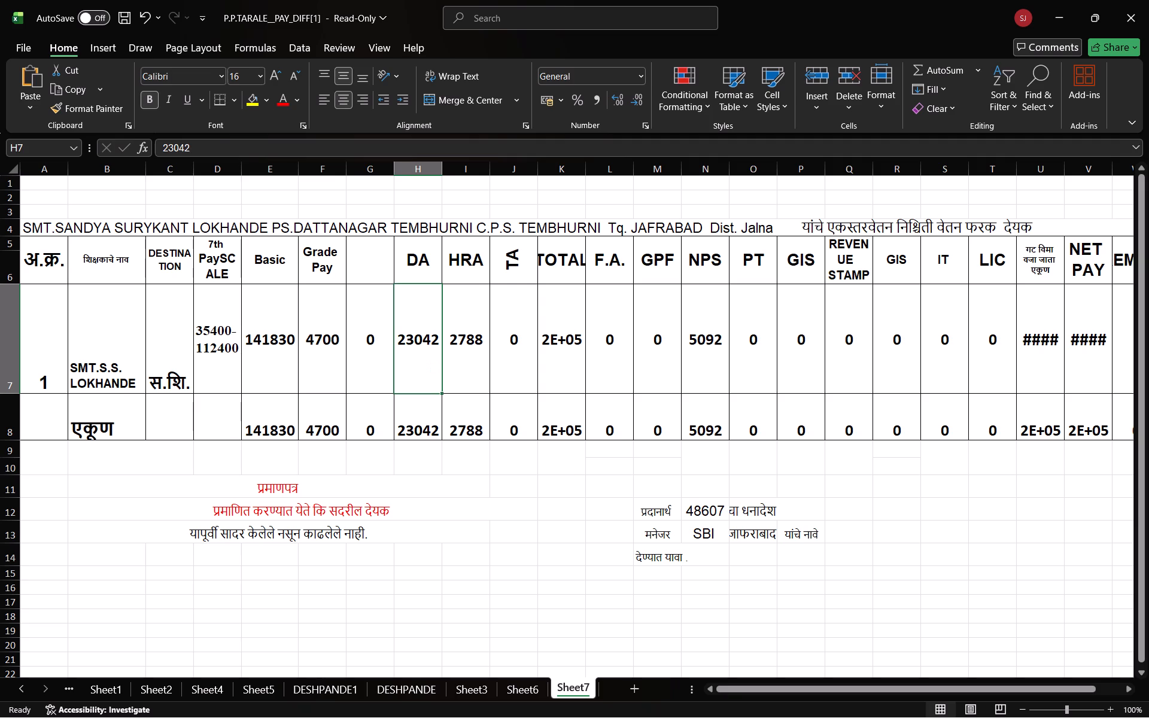
pyautogui.write('48375')
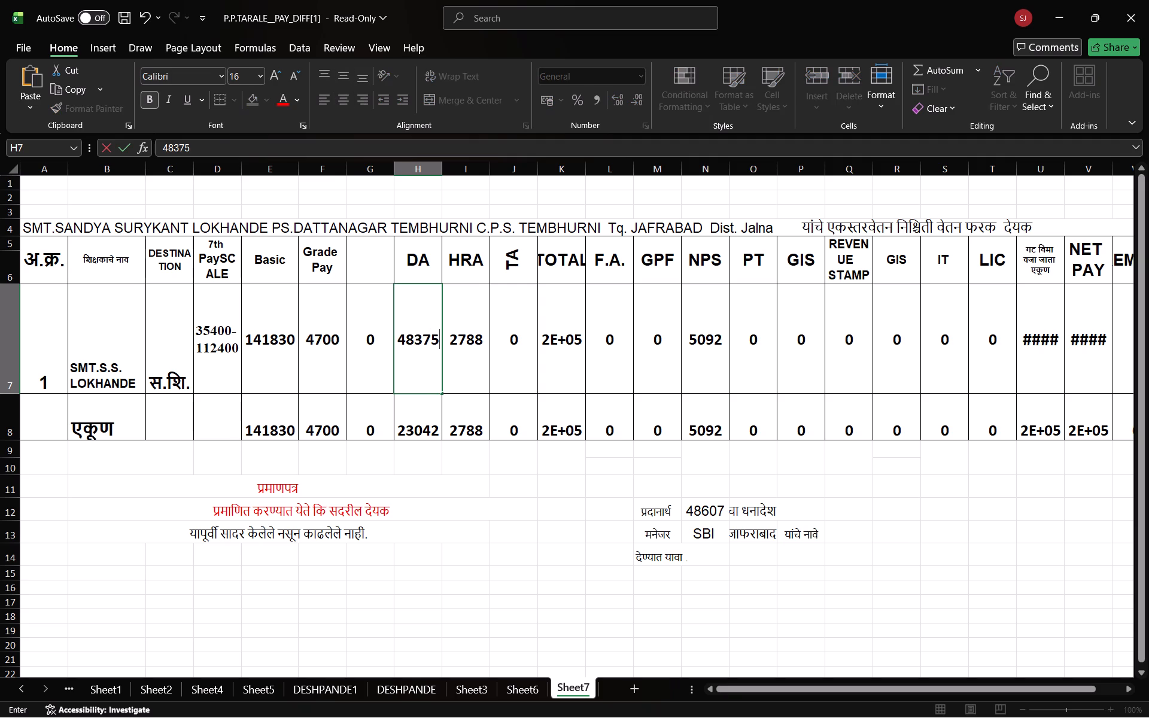
pyautogui.click(486, 374)
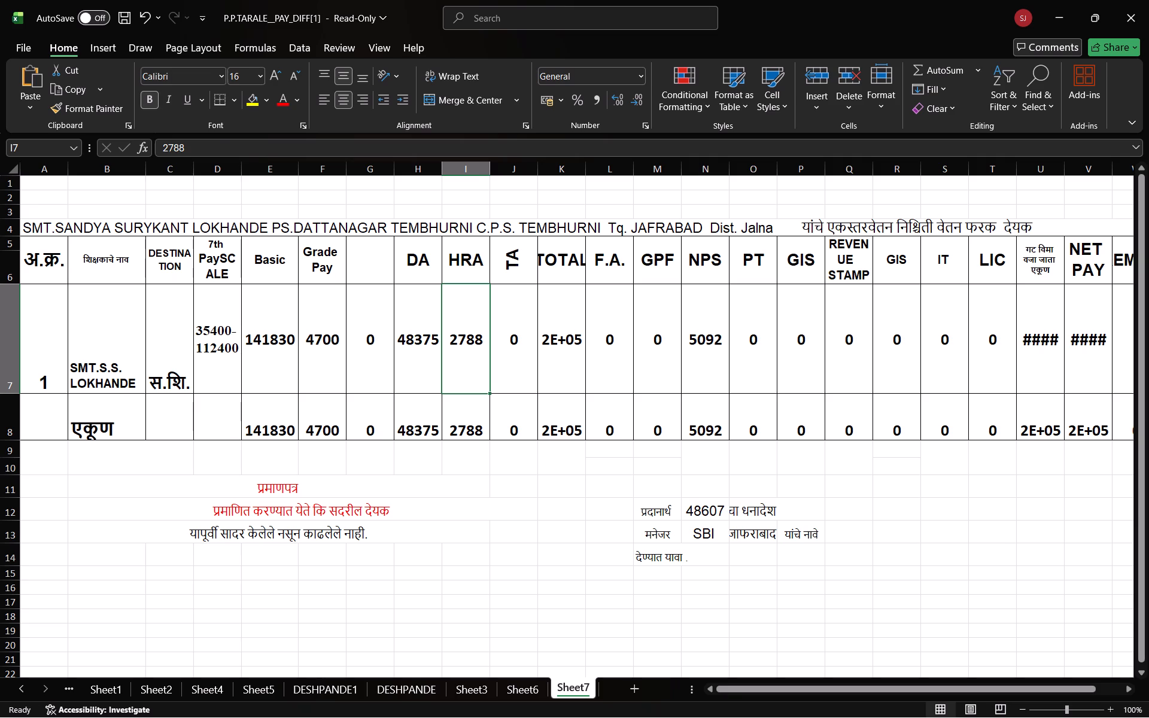
pyautogui.write('5618')
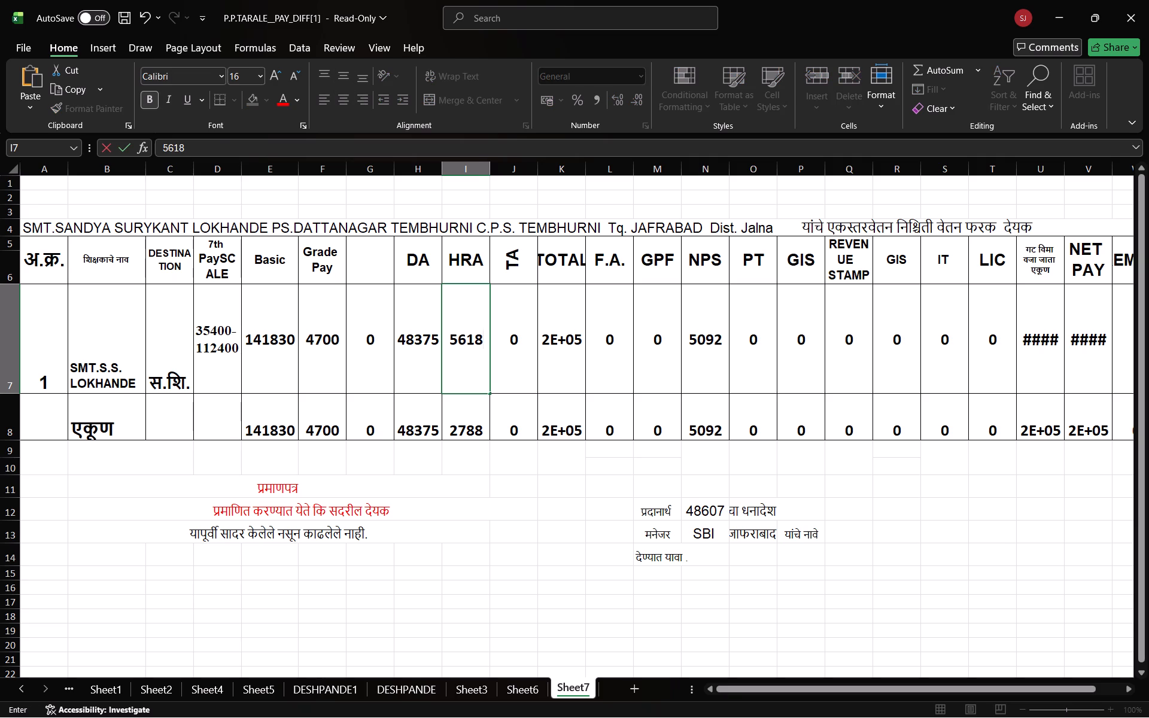
pyautogui.click(522, 366)
# Widen the TOTAL column K so its header and six-digit amounts fit in full.
pyautogui.moveTo(583, 174); pyautogui.dragTo(589, 177)
pyautogui.moveTo(589, 177); pyautogui.dragTo(599, 177)
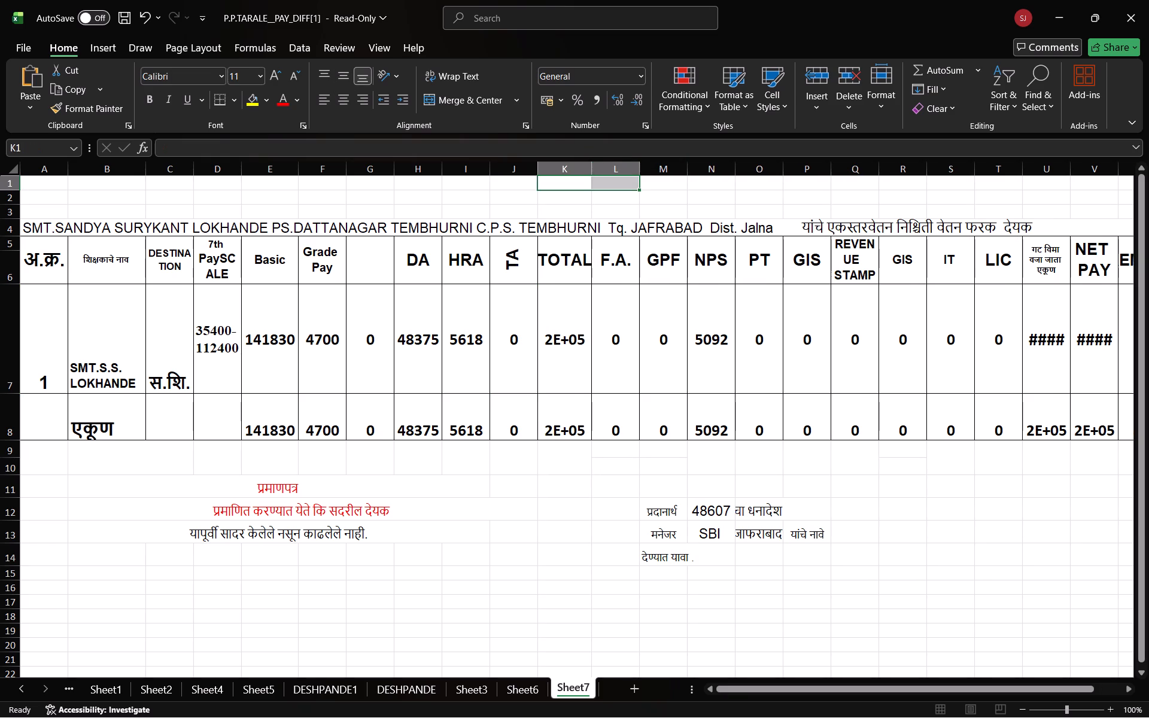
pyautogui.moveTo(591, 165); pyautogui.dragTo(598, 170)
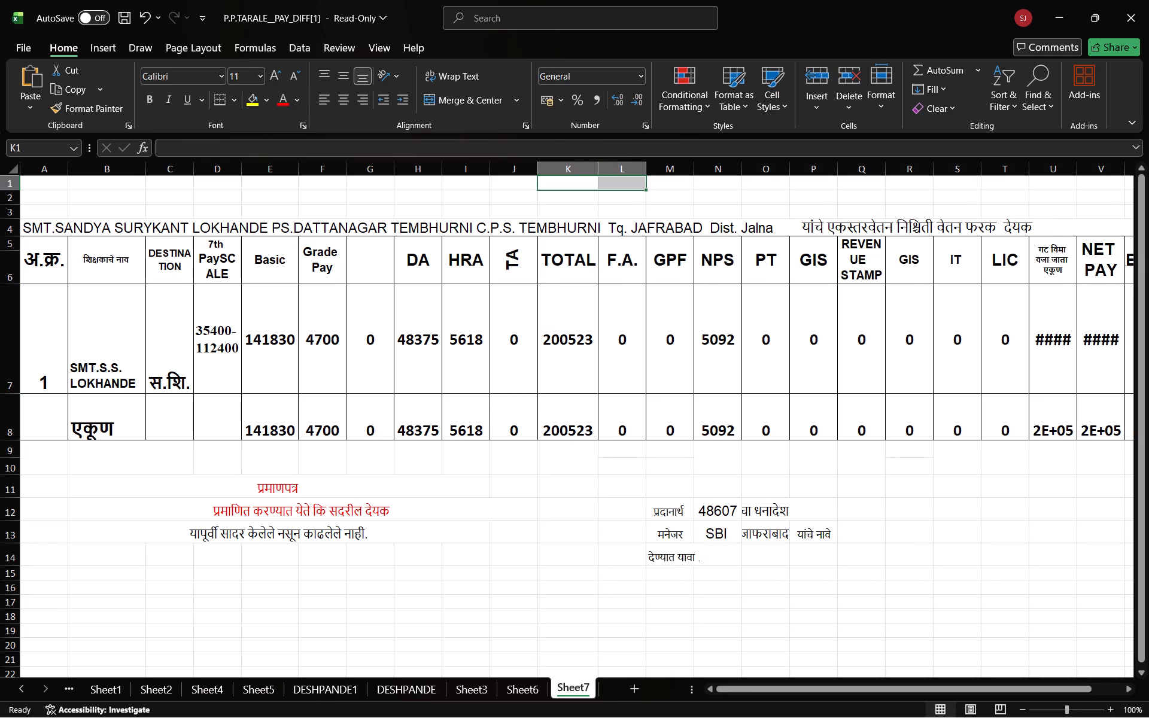
# Set the teacher's NPS deduction in cell N7 to 0.
pyautogui.click(736, 375)
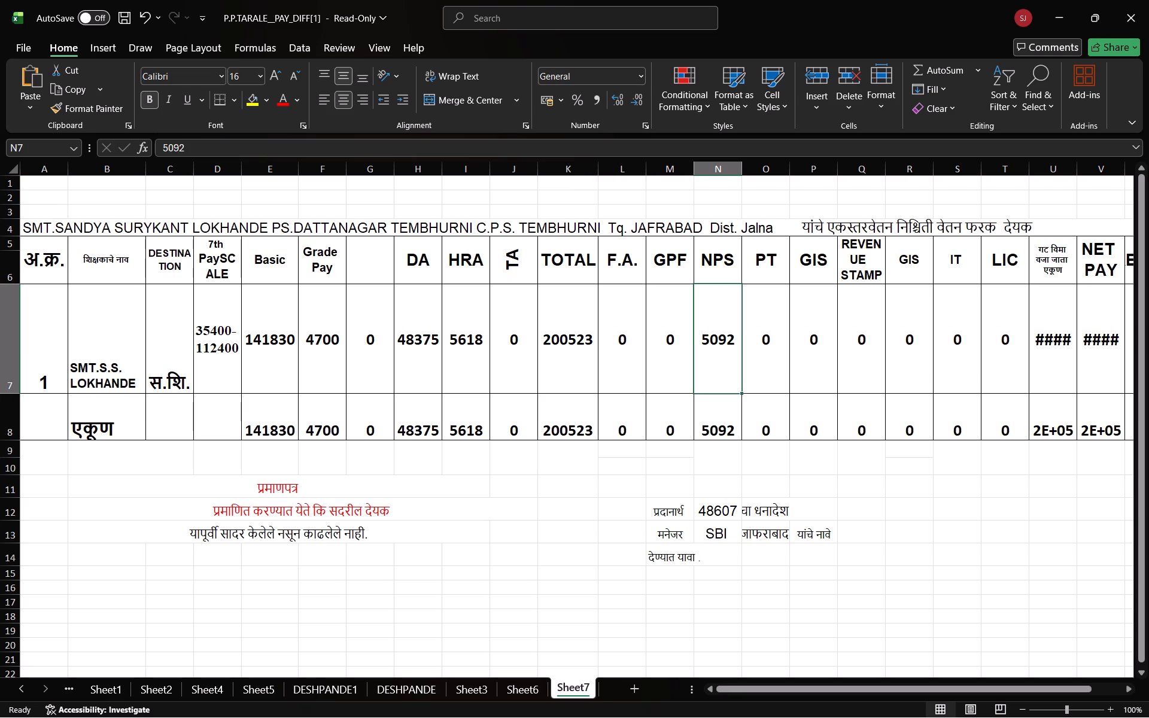
pyautogui.press('0')
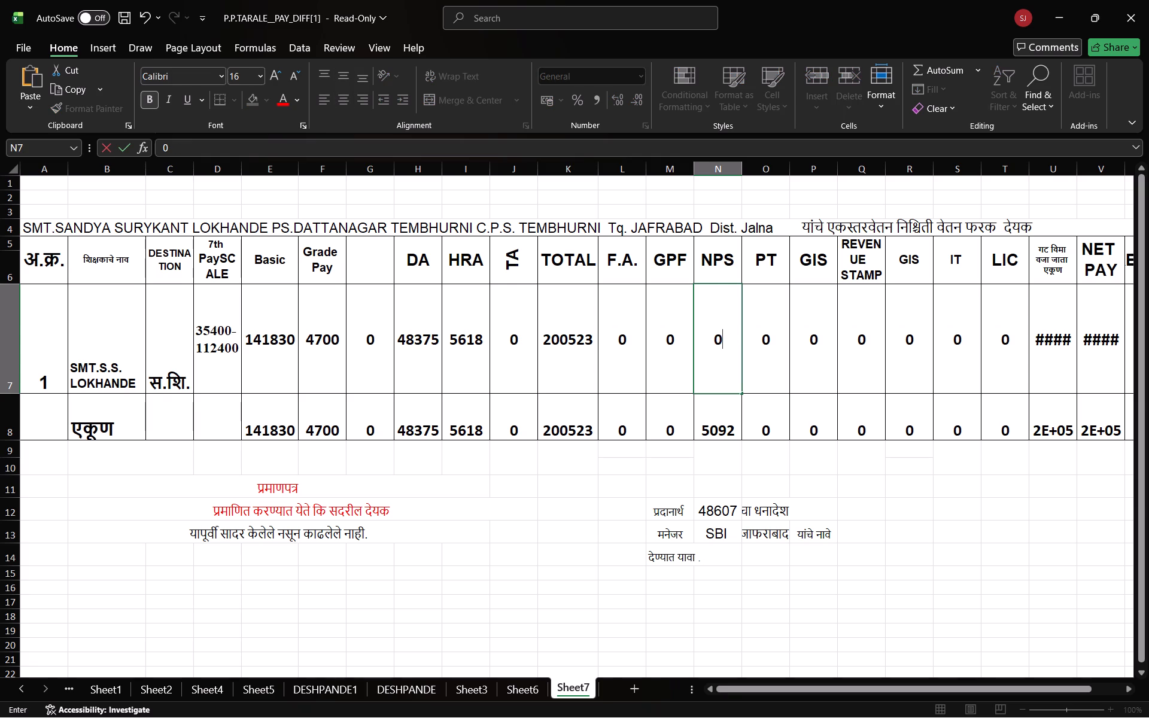
pyautogui.click(890, 494)
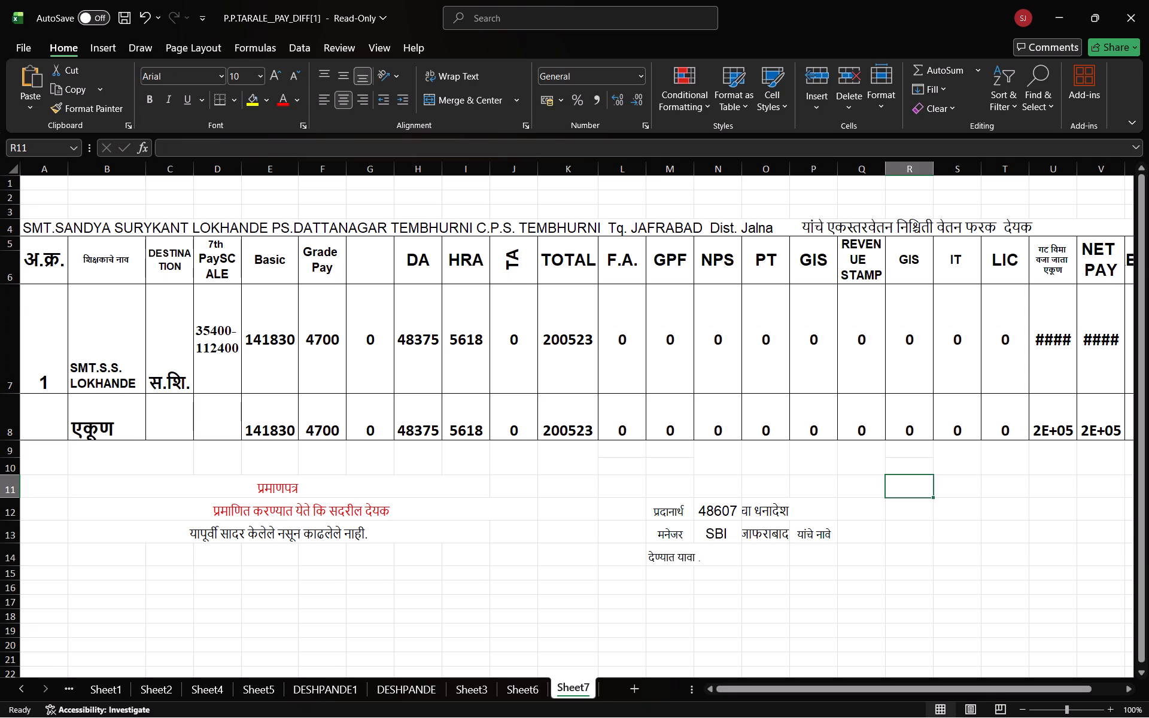
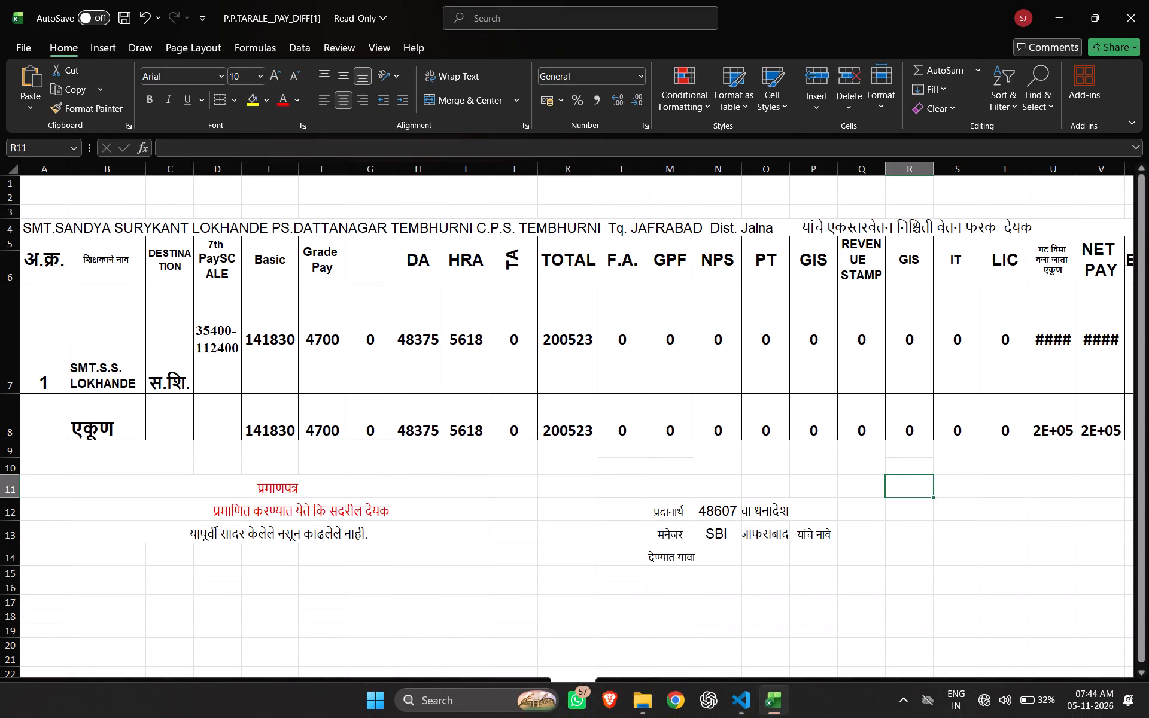
# Examine the completed pay difference bill on Sheet6 across all its columns, including the teacher's NPS deduction in cell N5.
pyautogui.click(534, 639)
pyautogui.click(516, 689)
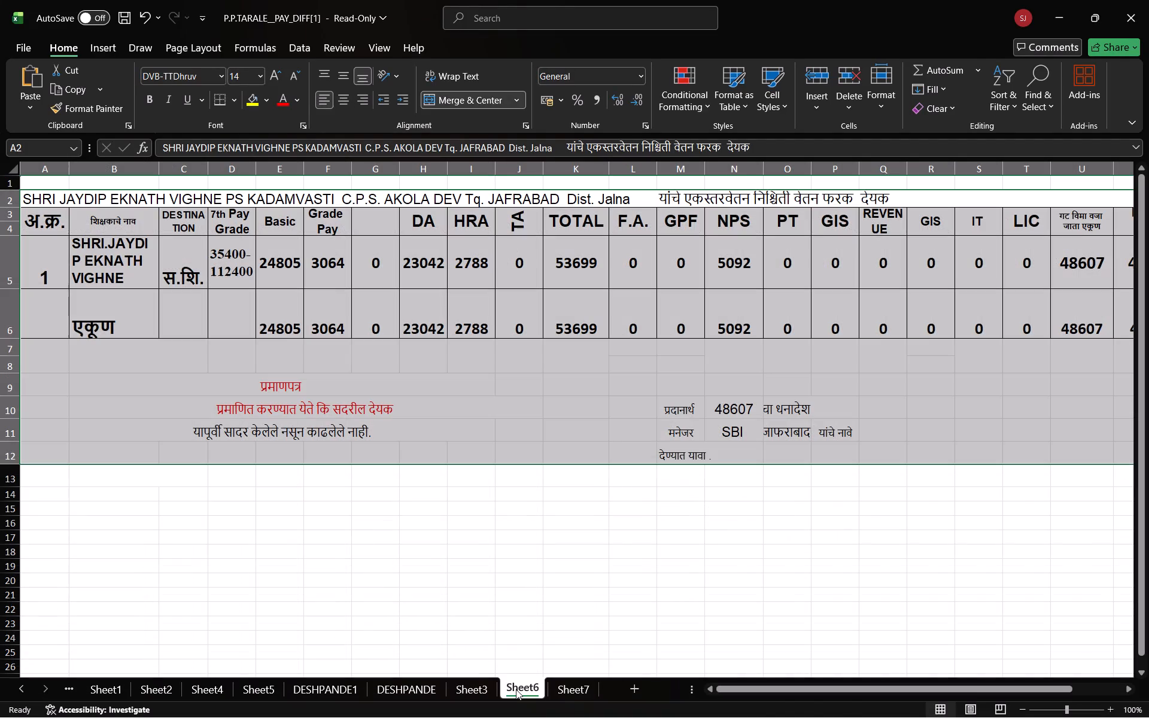
pyautogui.moveTo(844, 693); pyautogui.dragTo(1139, 682)
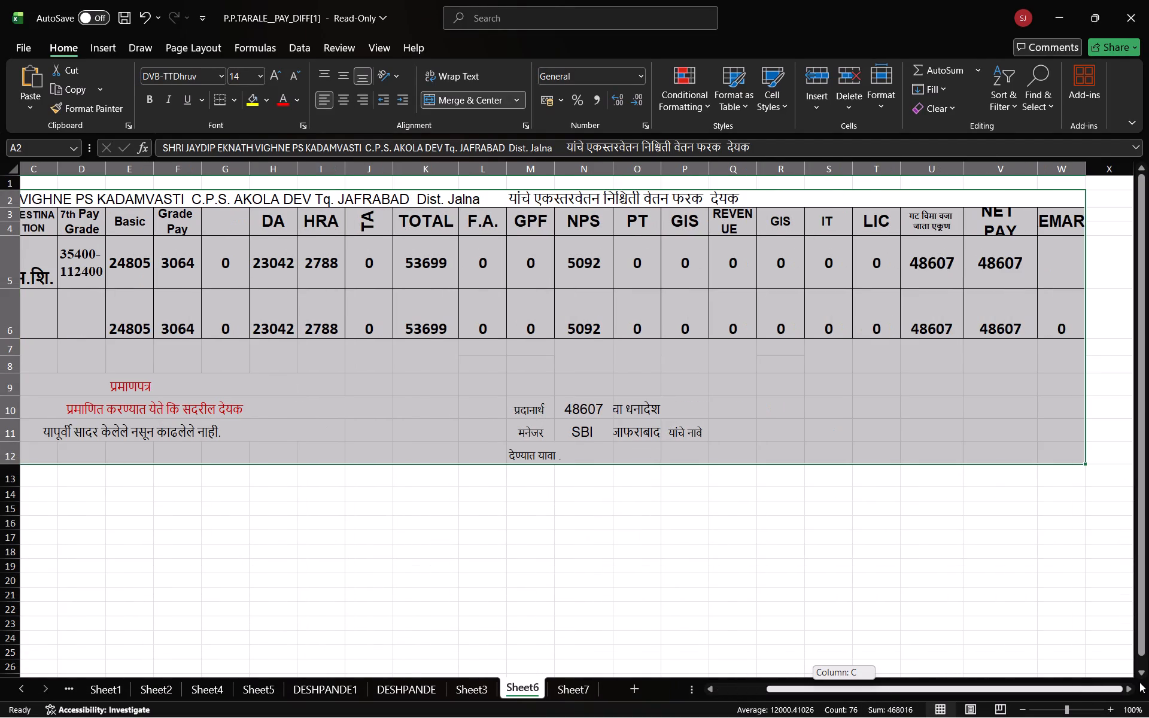
pyautogui.moveTo(1139, 682); pyautogui.dragTo(817, 695)
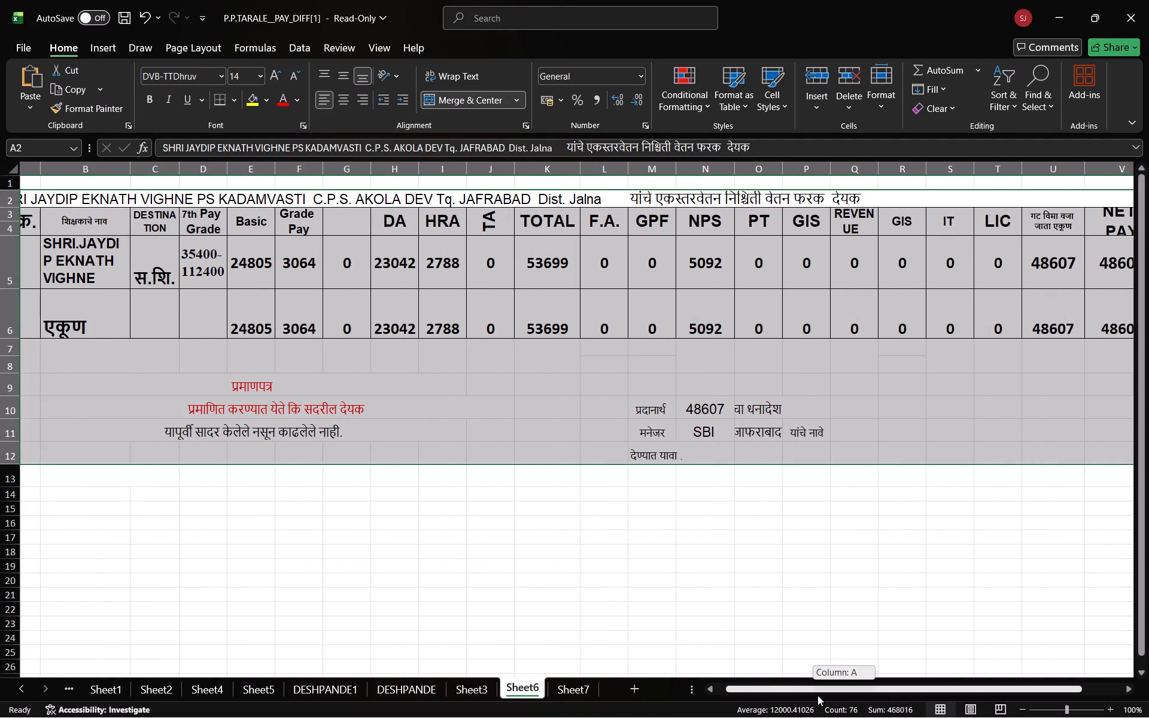
pyautogui.moveTo(817, 695); pyautogui.dragTo(804, 695)
pyautogui.click(901, 600)
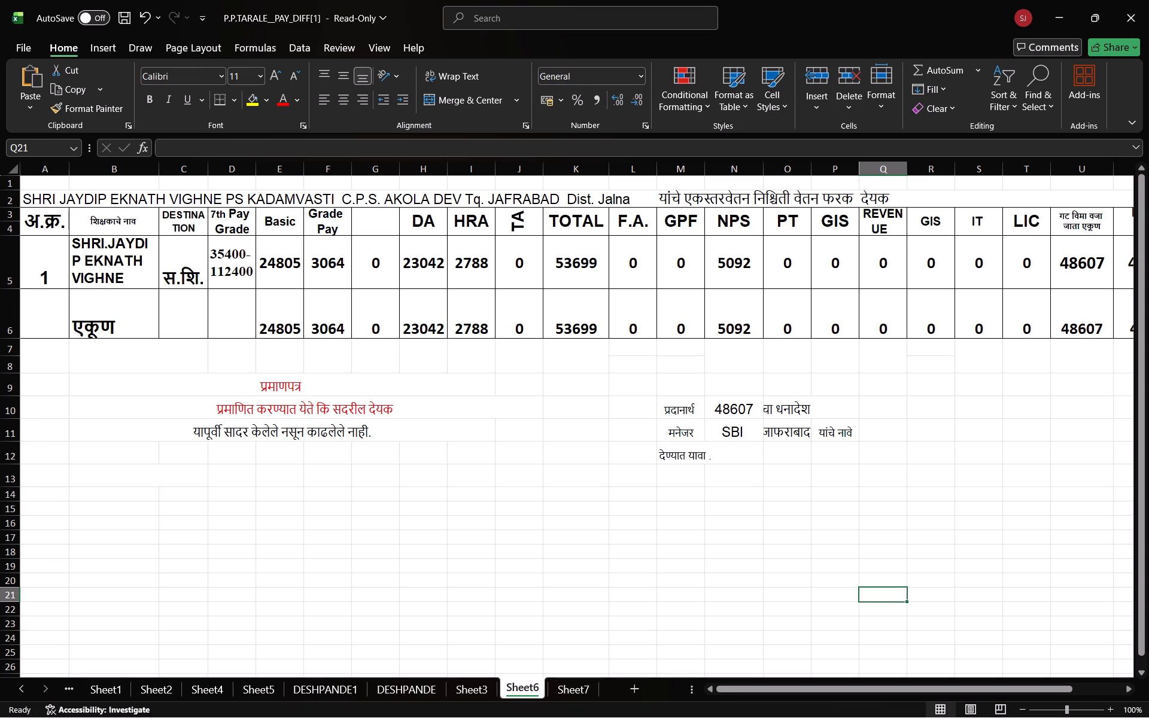
pyautogui.click(732, 274)
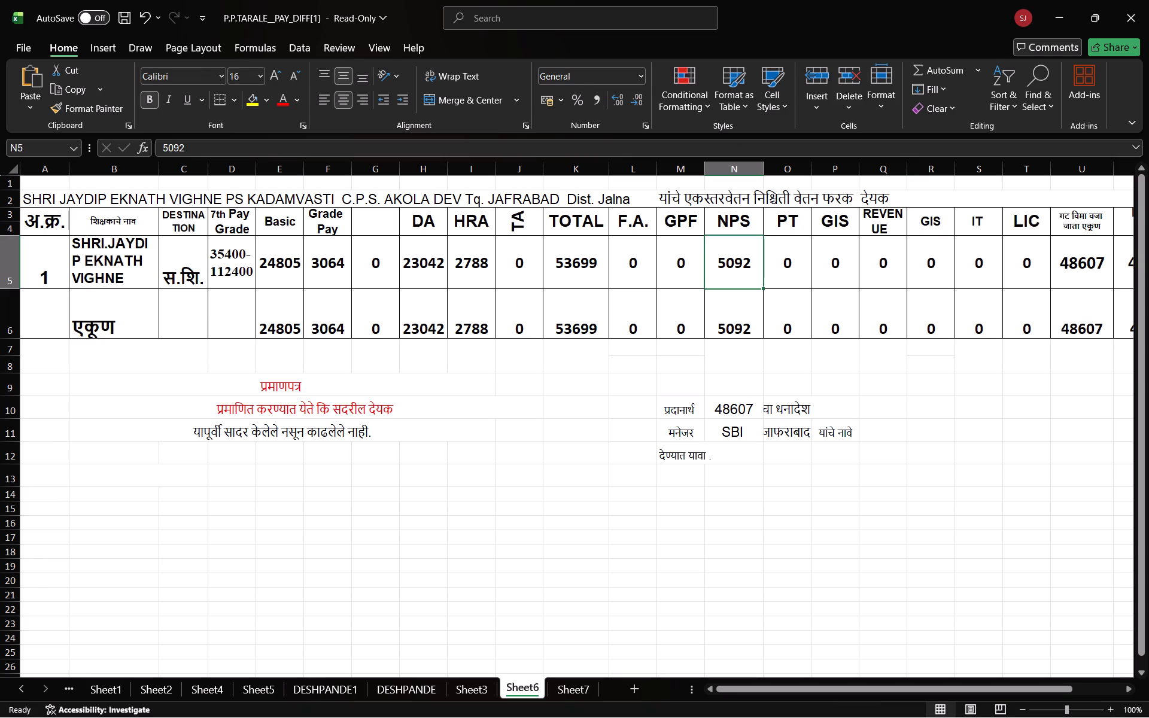